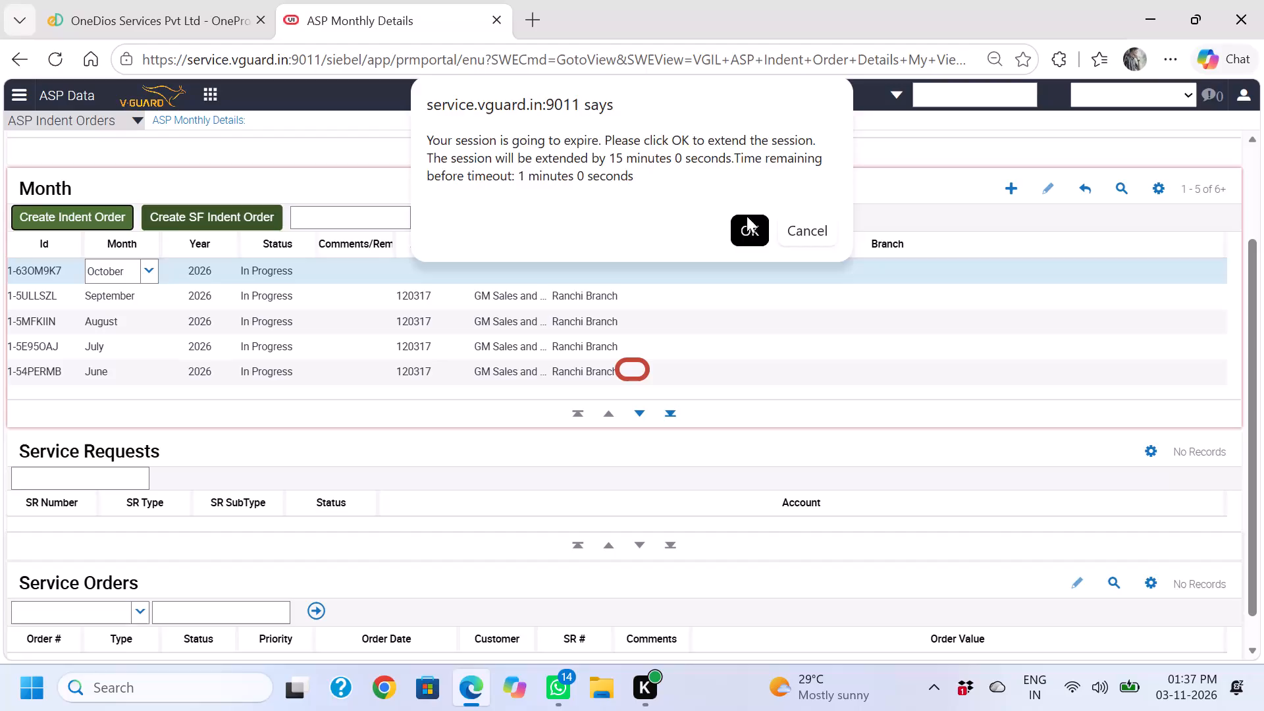
Dismiss the session-expiry prompt, log back in to the V-Guard CRM with the saved credentials and open the Service Requests list.
click(747, 225)
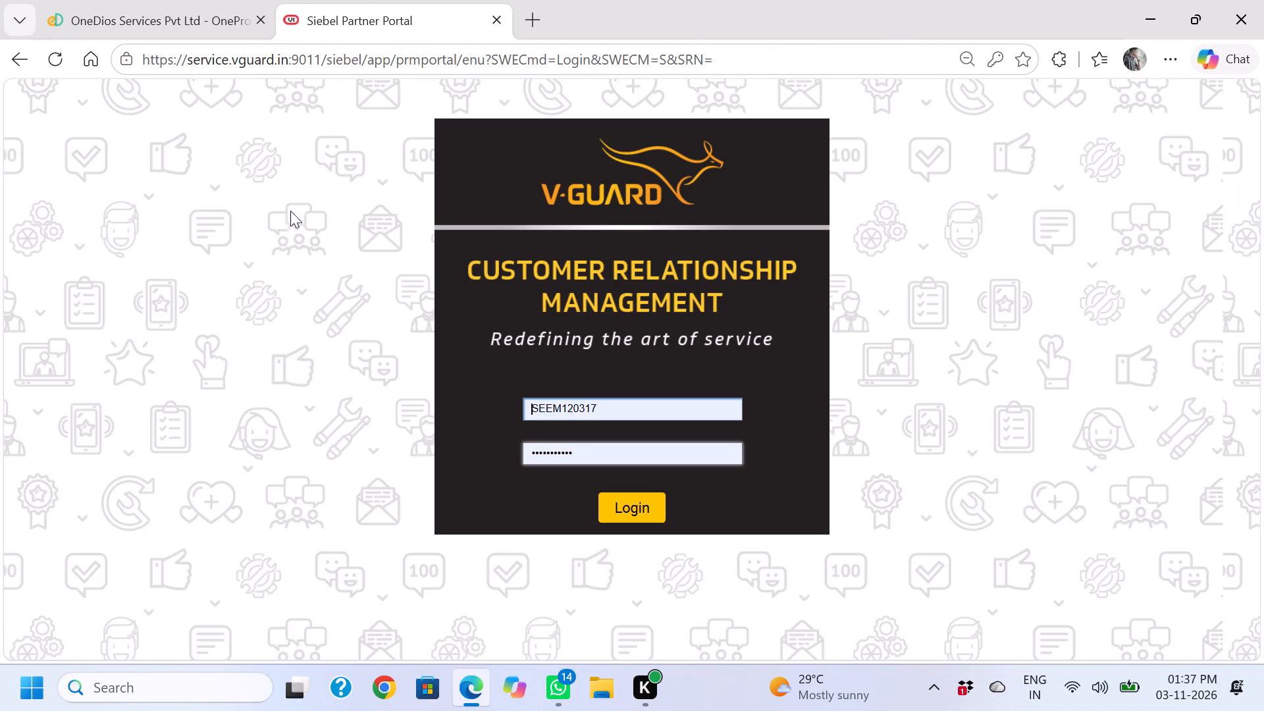
click(625, 498)
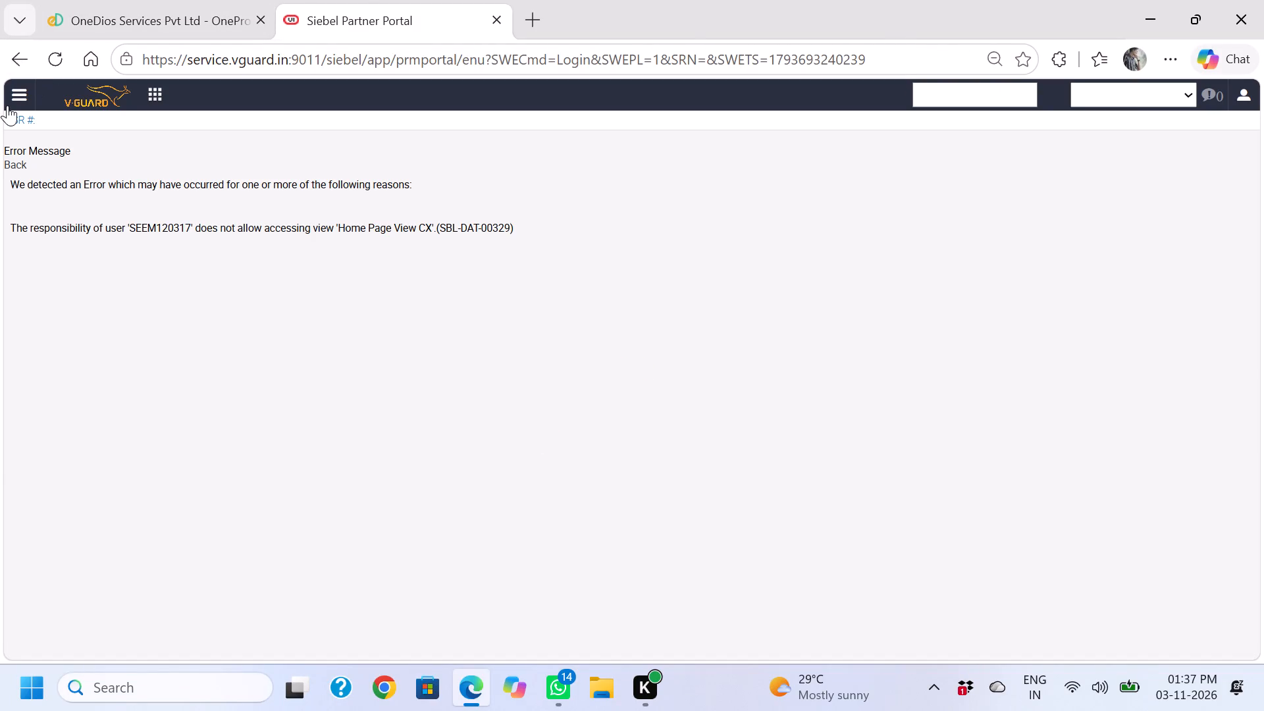
click(7, 105)
click(74, 157)
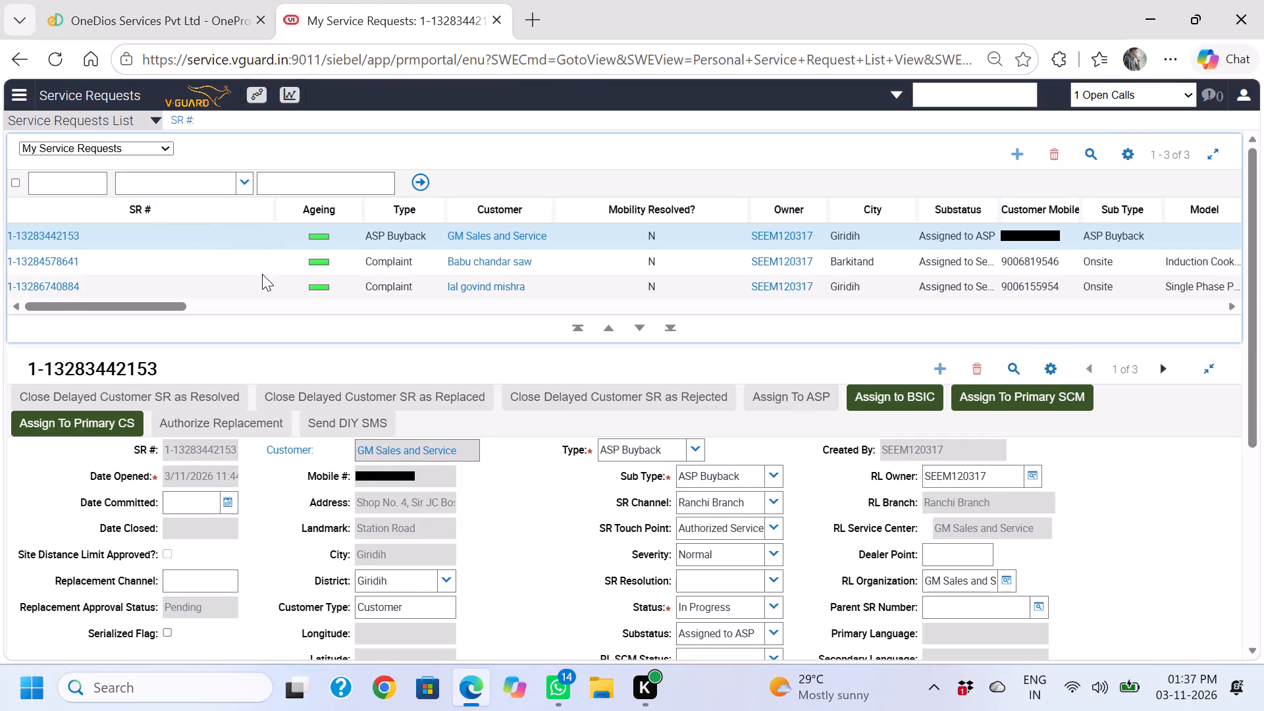
click(220, 253)
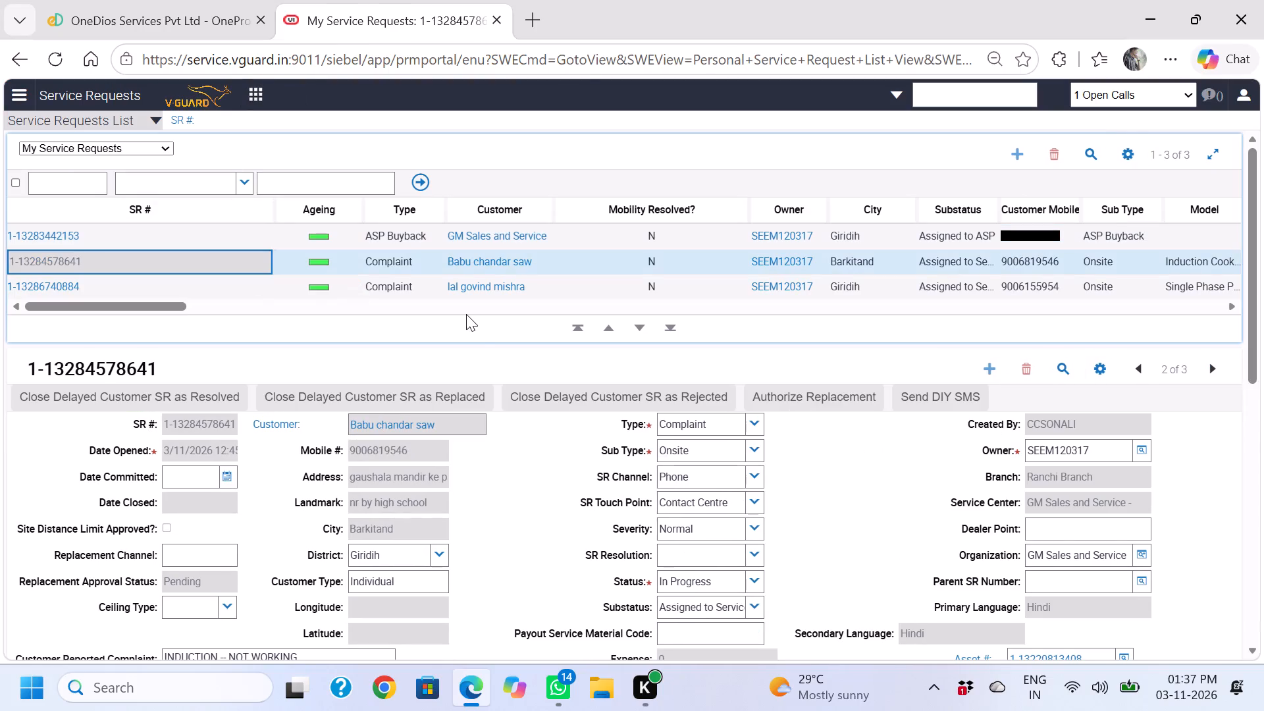
scroll(472, 388, down, 1)
drag(1089, 288, 964, 342)
key(BackSpace)
key(BackSpace)
key(BackSpace)
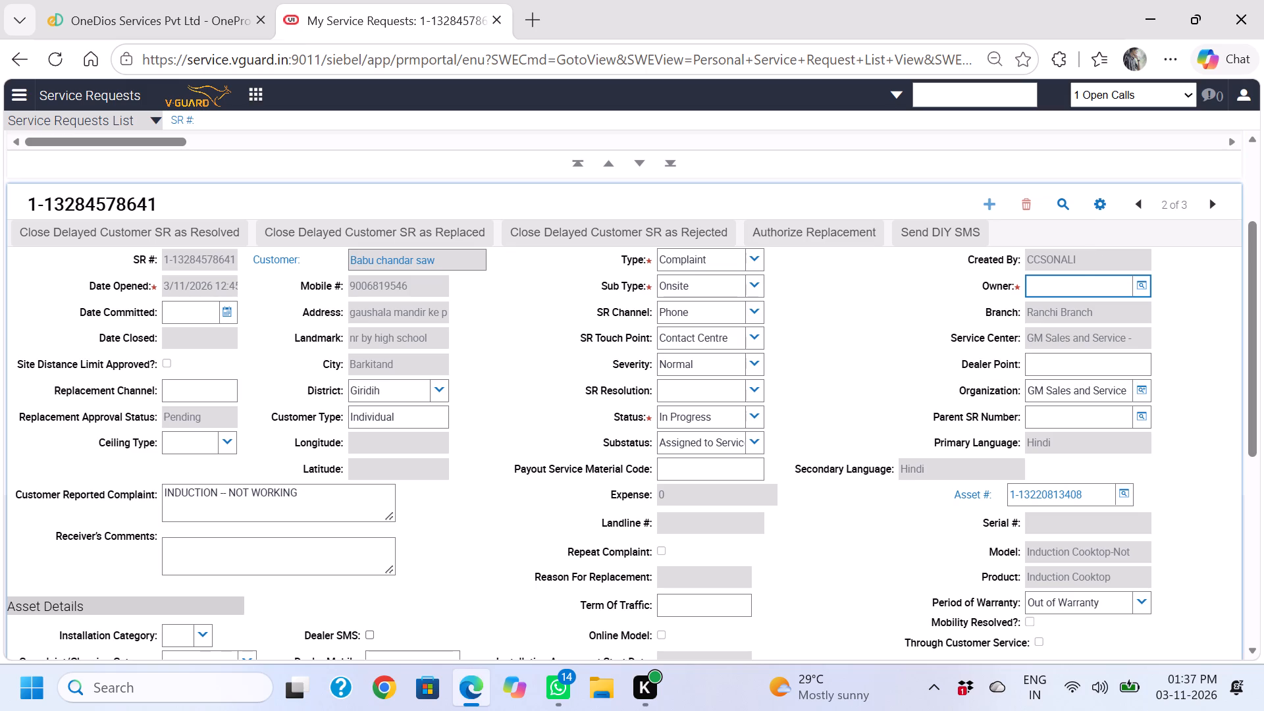
key(i)
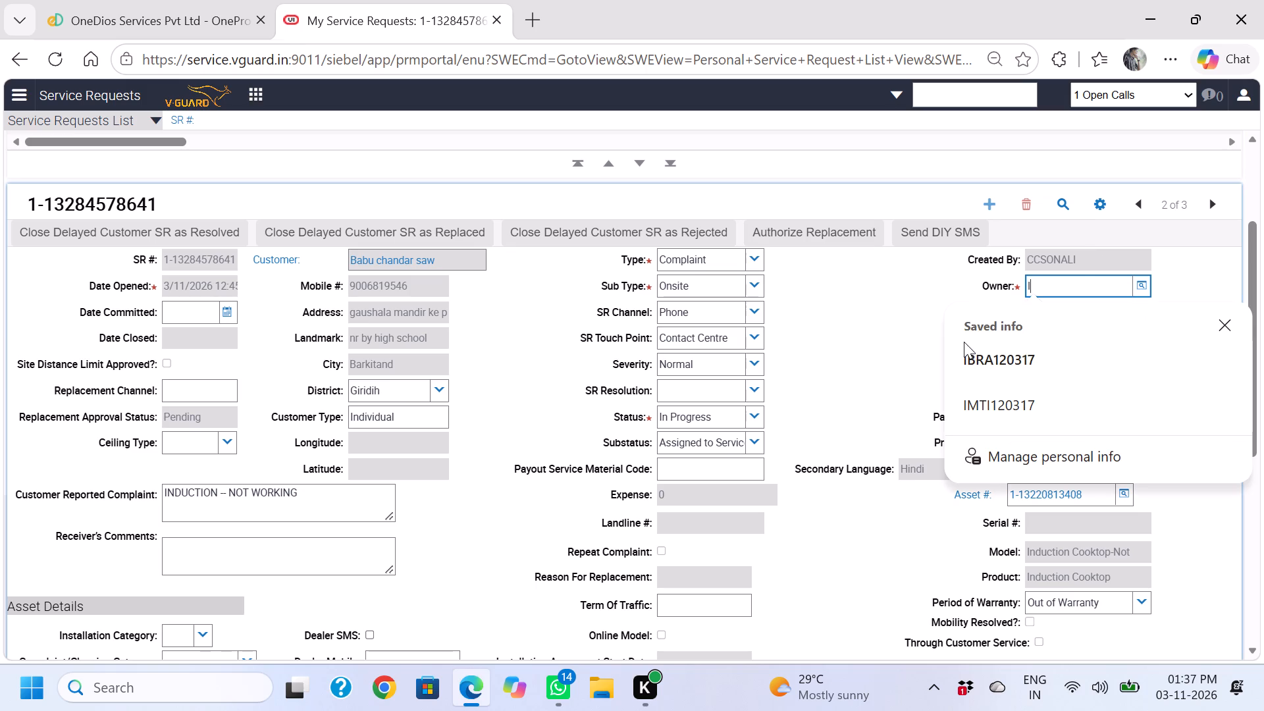
click(1024, 381)
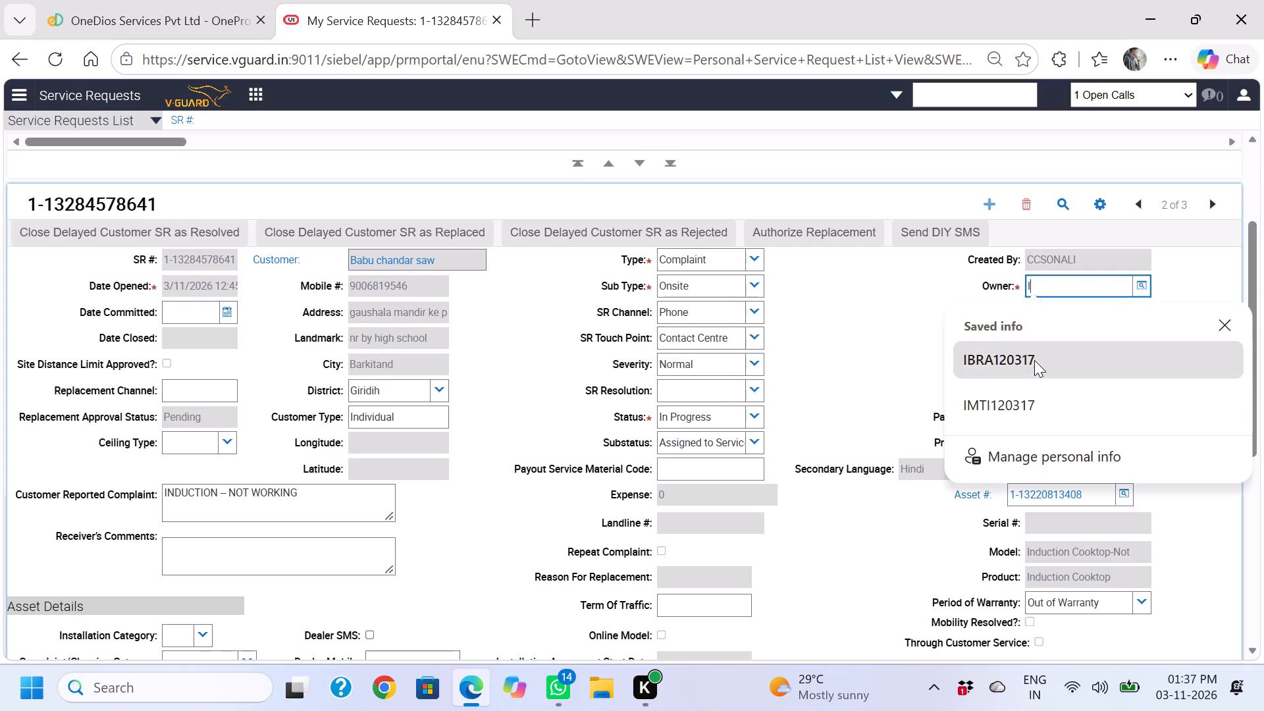
click(1034, 360)
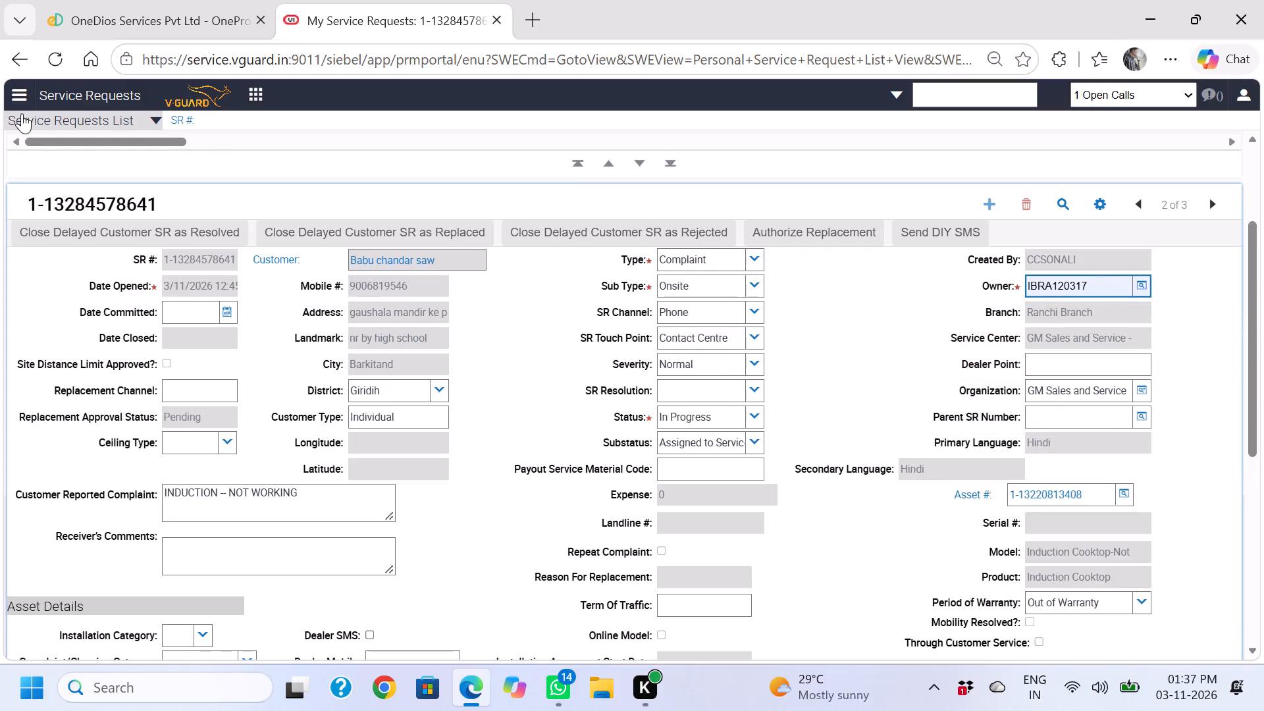
click(22, 113)
click(117, 166)
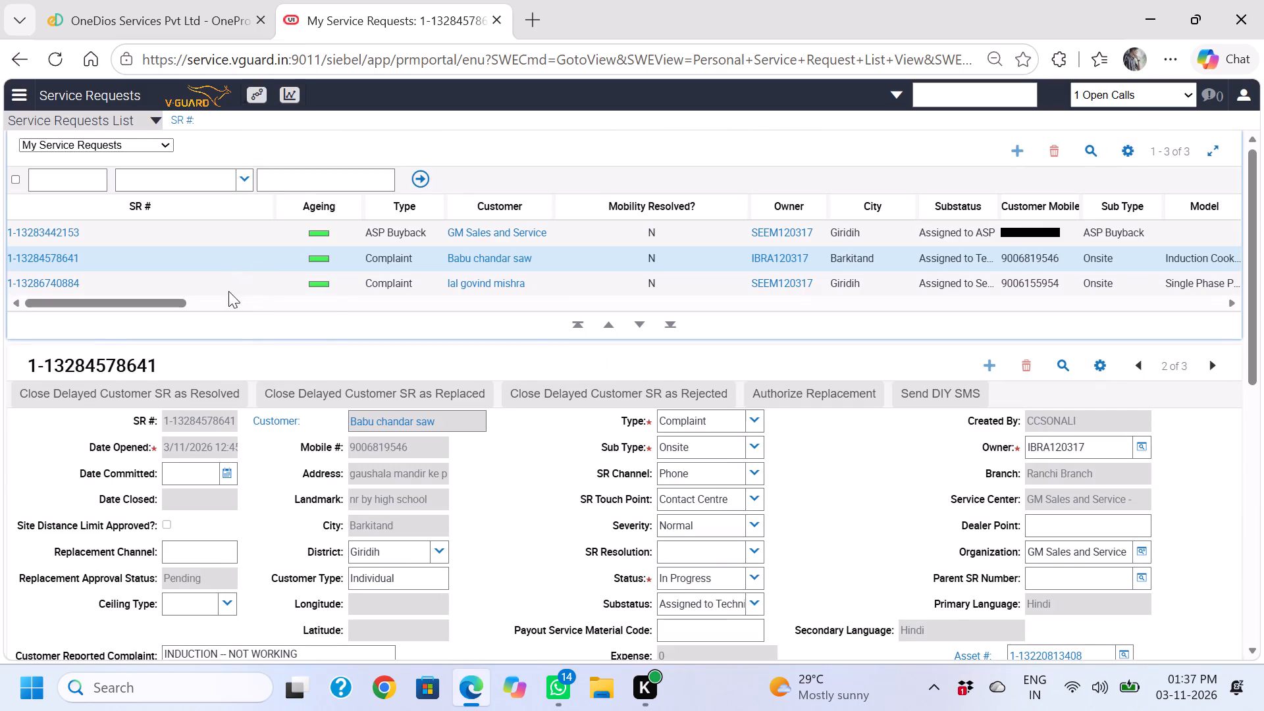
click(249, 280)
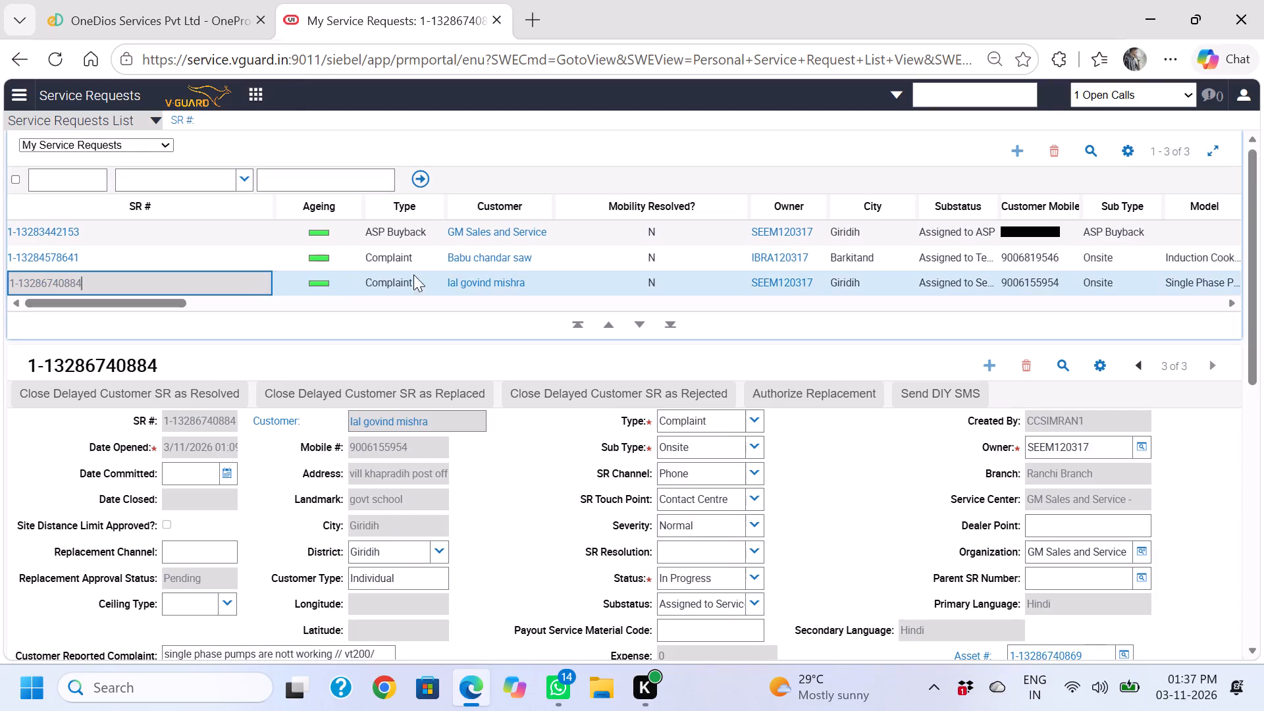
scroll(422, 363, down, 1)
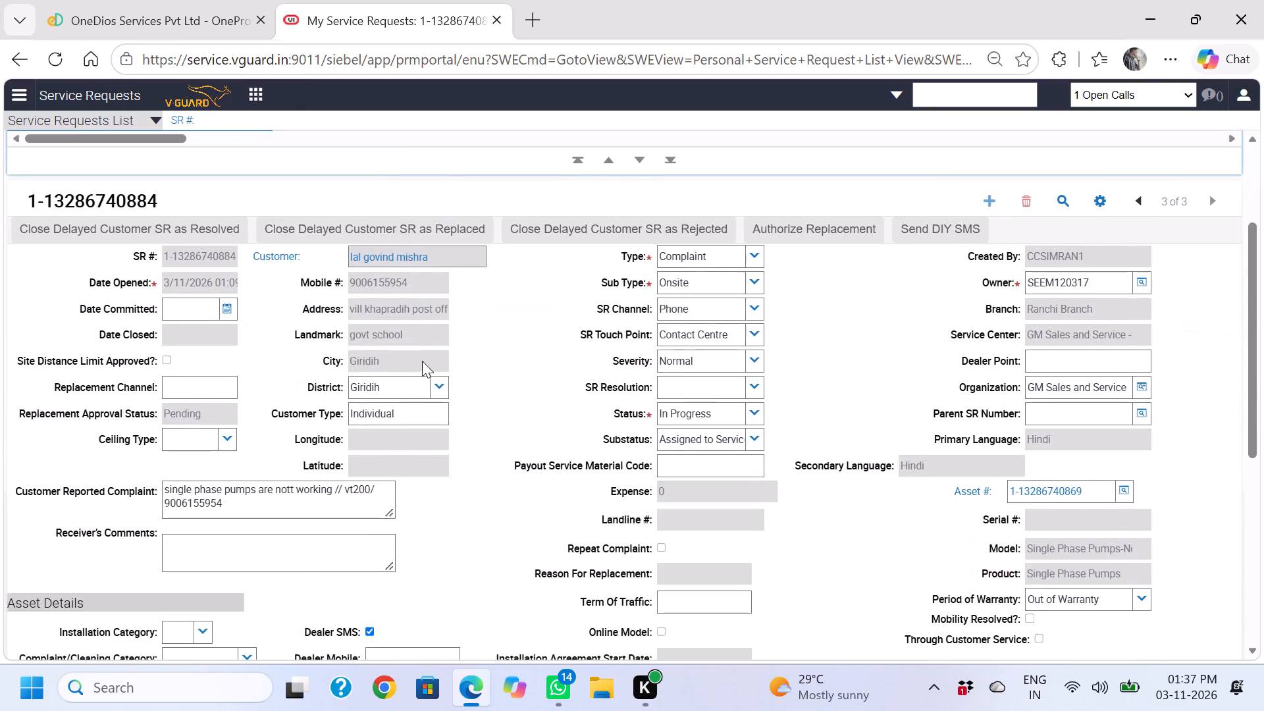
click(430, 313)
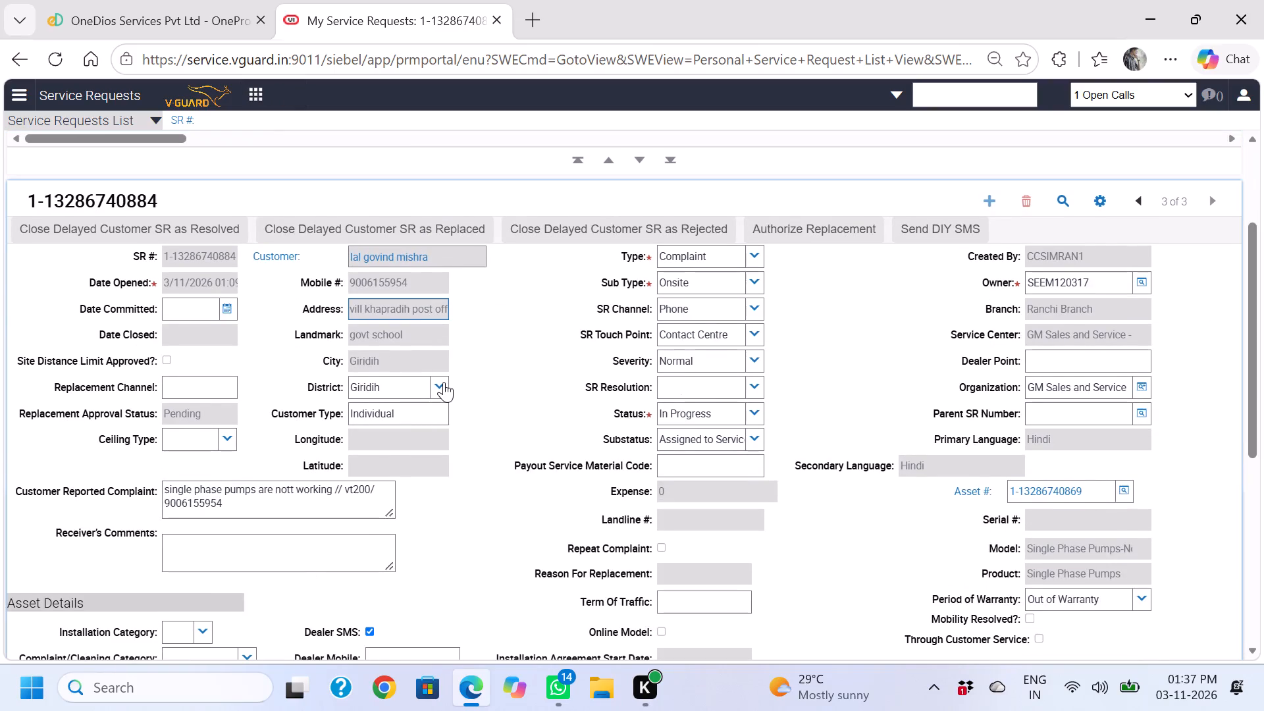
key(Right)
key(Right)
key(Right)
key(Right)
key(Right)
key(Right)
key(Right)
key(Right)
key(Right)
key(Right)
key(Right)
key(Right)
key(Right)
key(Right)
key(Right)
key(Right)
key(Right)
key(Right)
key(Right)
key(Right)
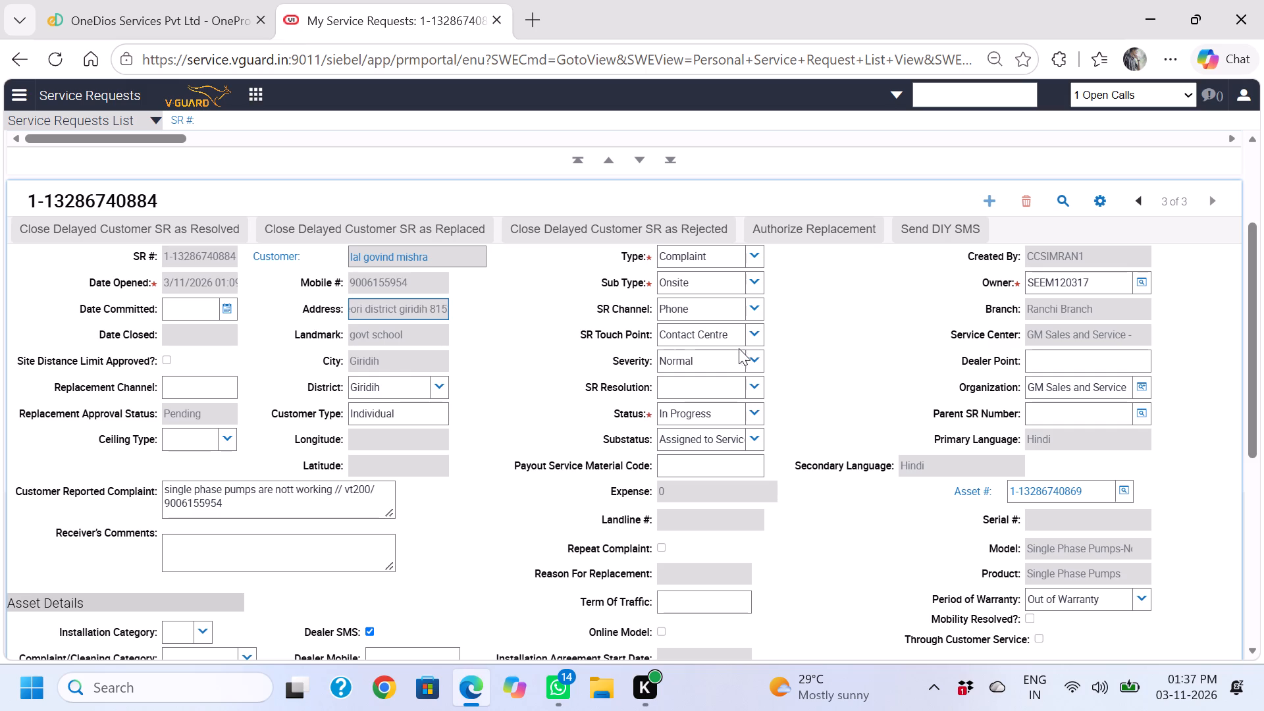
drag(1111, 290, 995, 332)
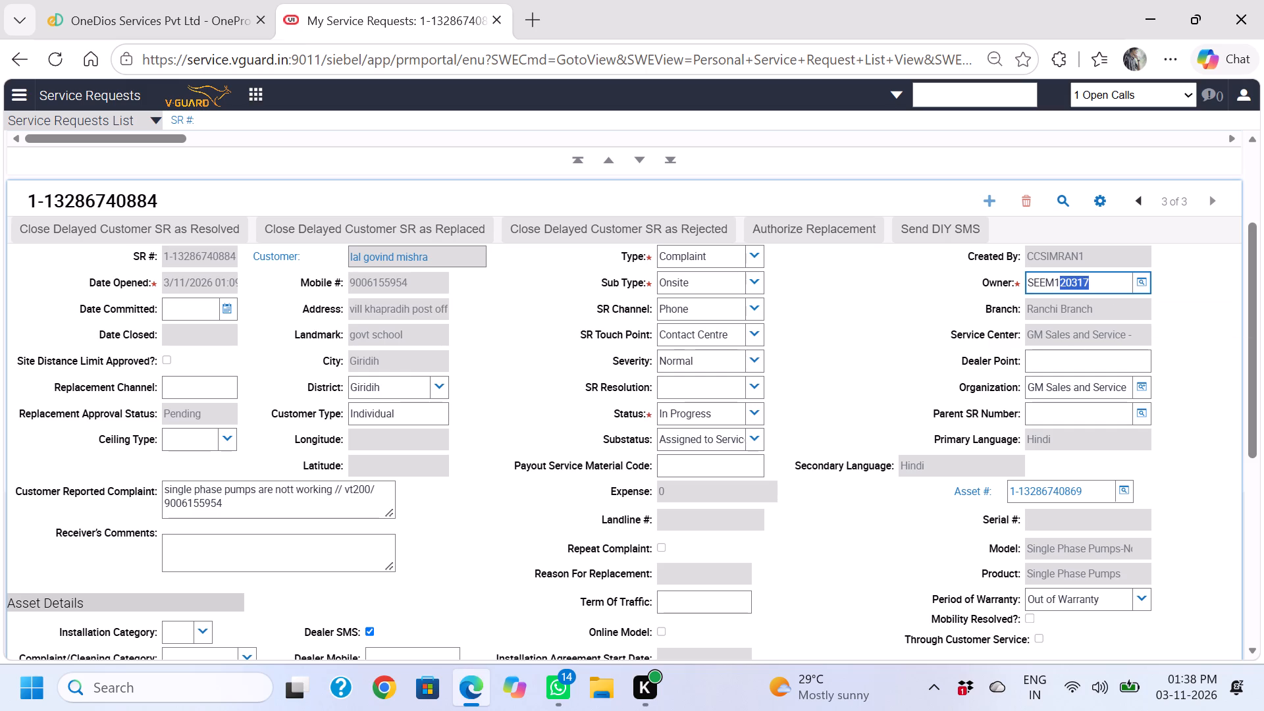
key(BackSpace)
key(BackSpace)
key(b)
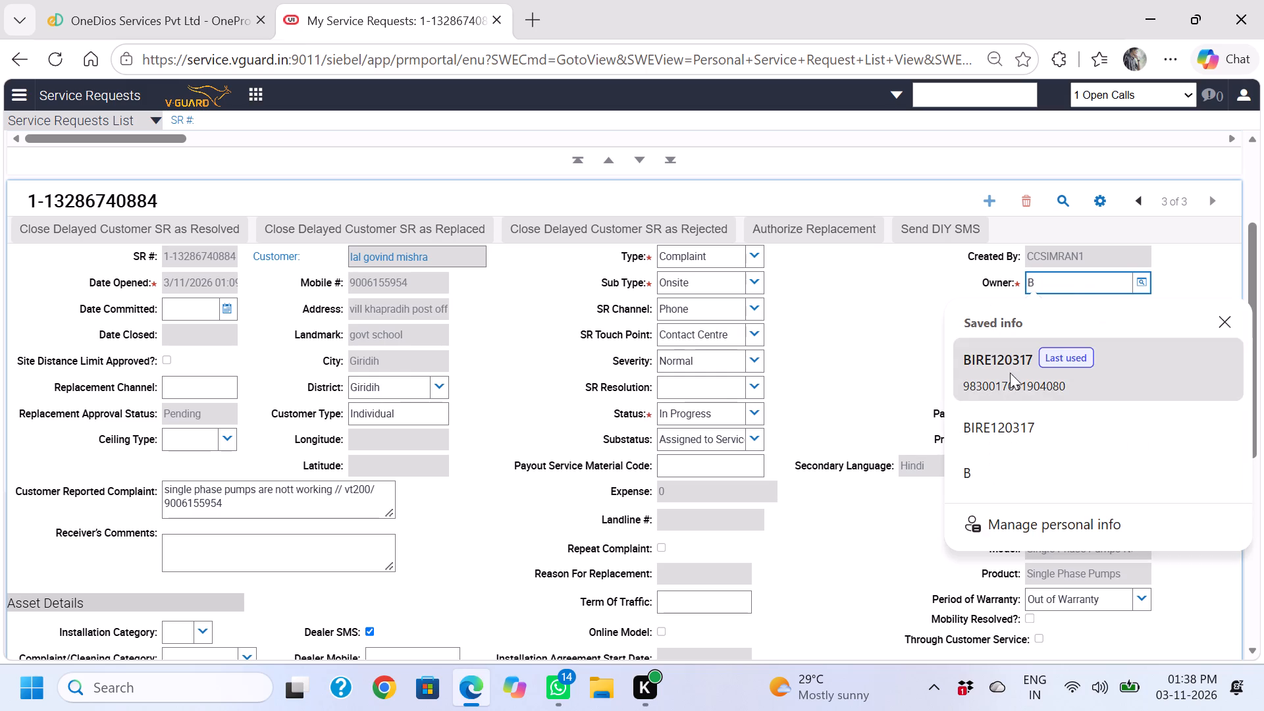
click(1014, 421)
click(25, 104)
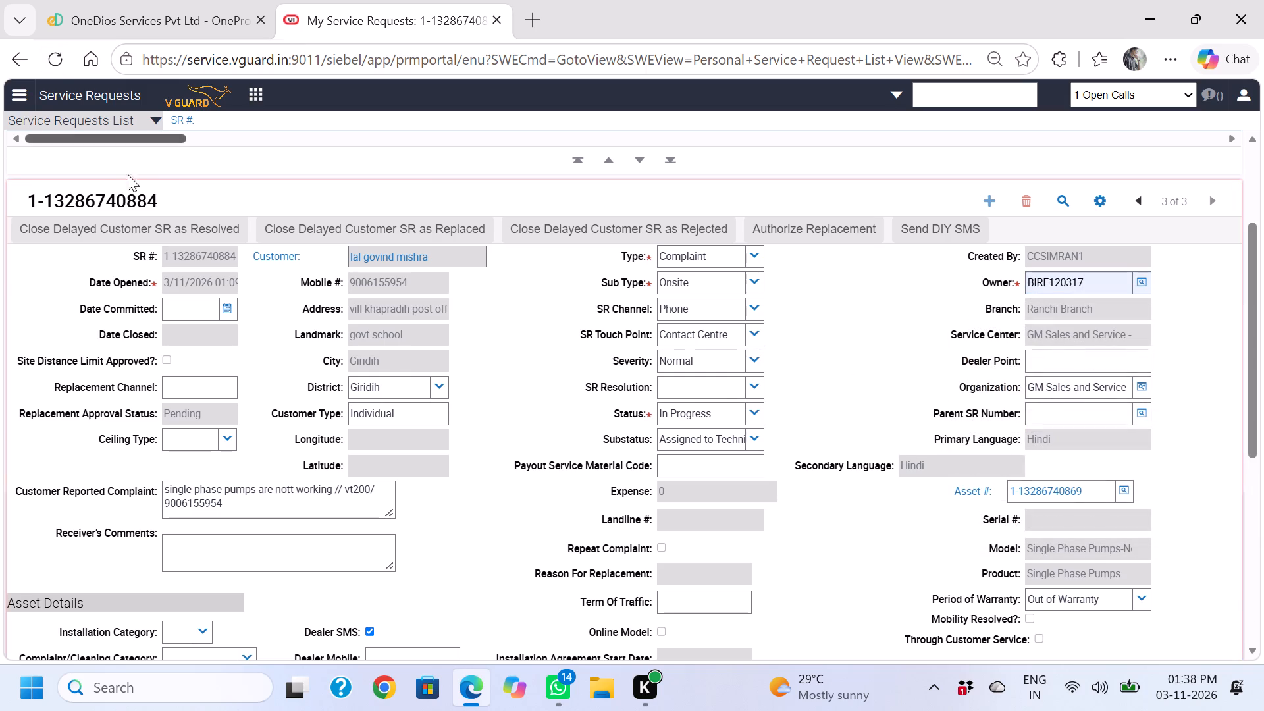
click(97, 173)
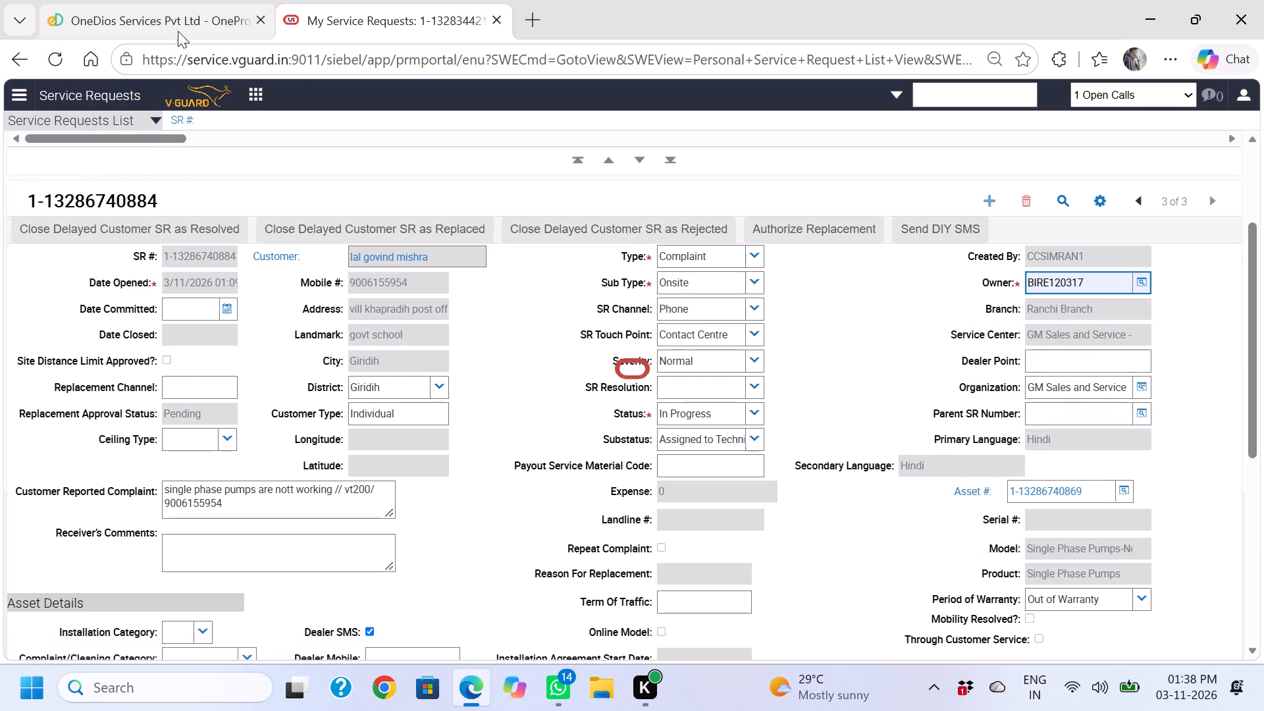
Switch to the OnePro CRM and refresh the list of new open tickets to check for unassigned requests.
click(176, 26)
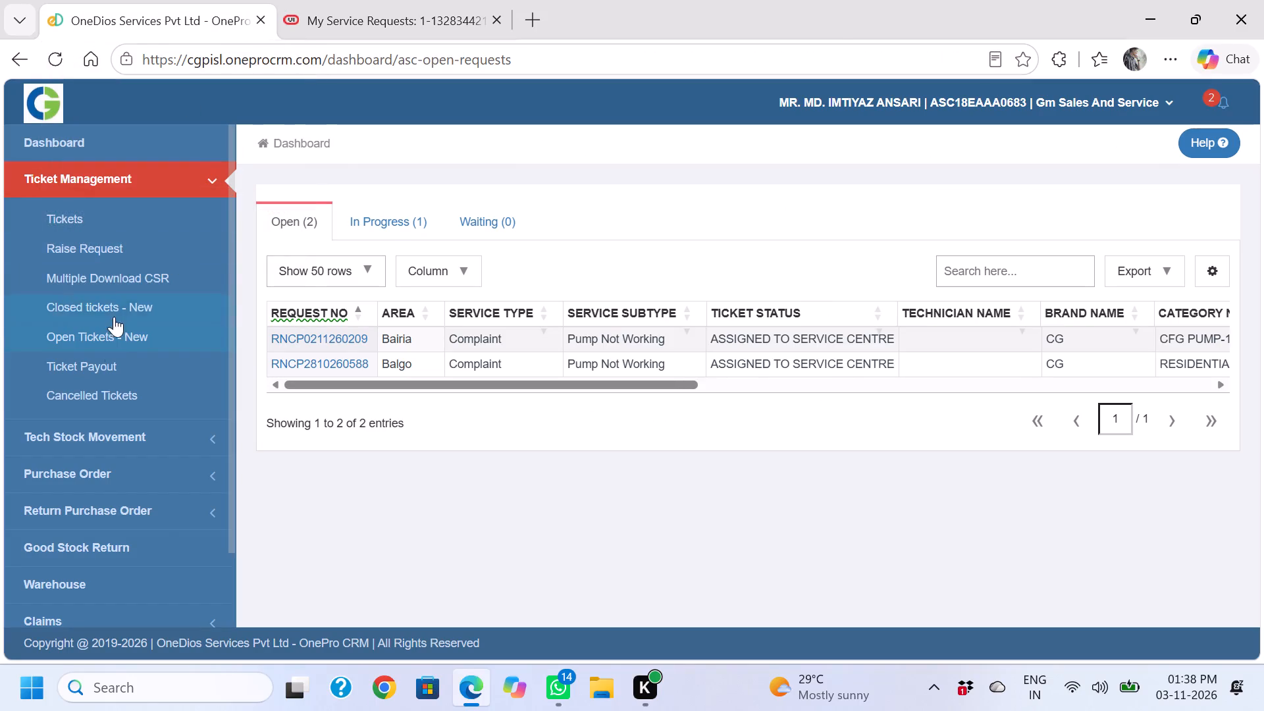
click(107, 331)
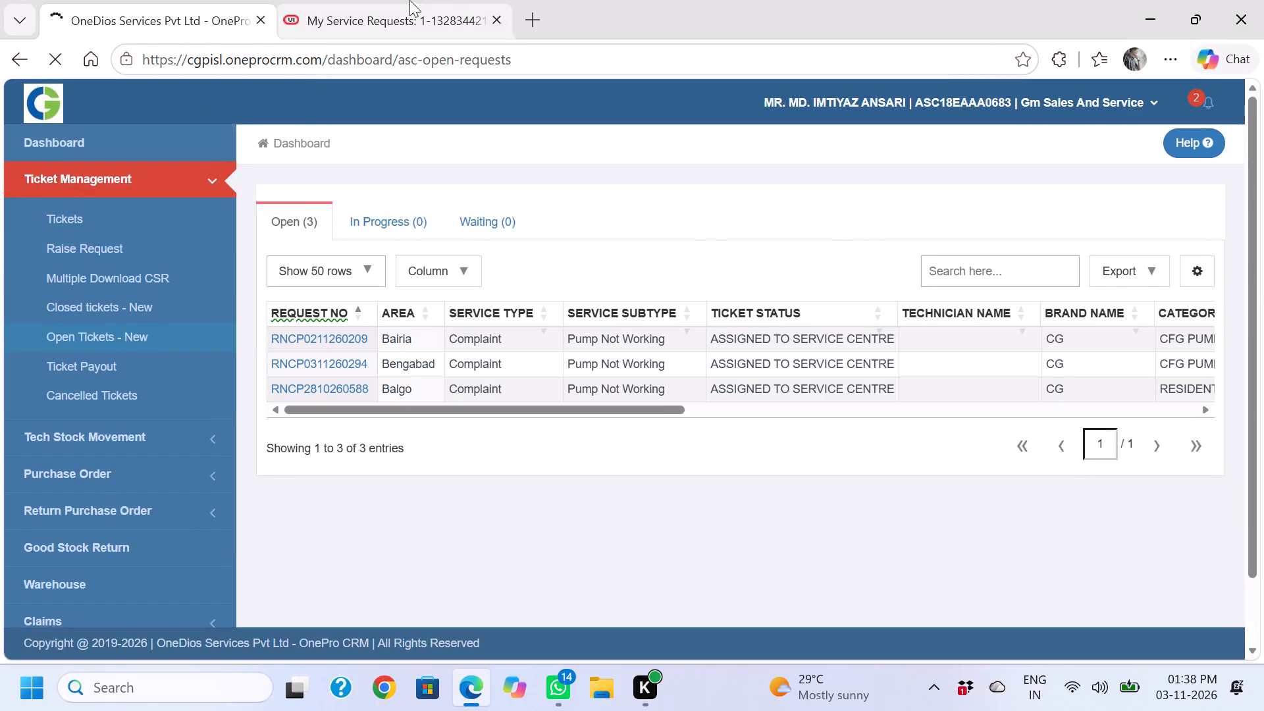
drag(498, 409, 525, 406)
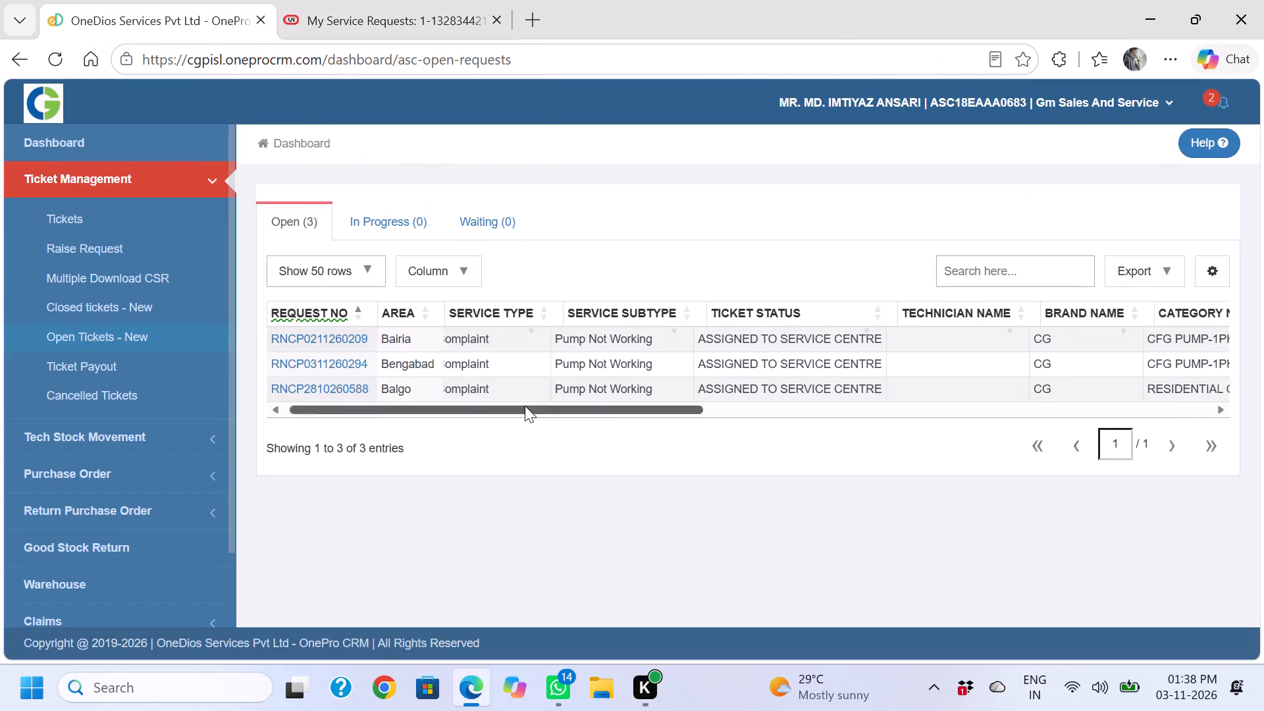
drag(525, 406, 444, 403)
click(325, 357)
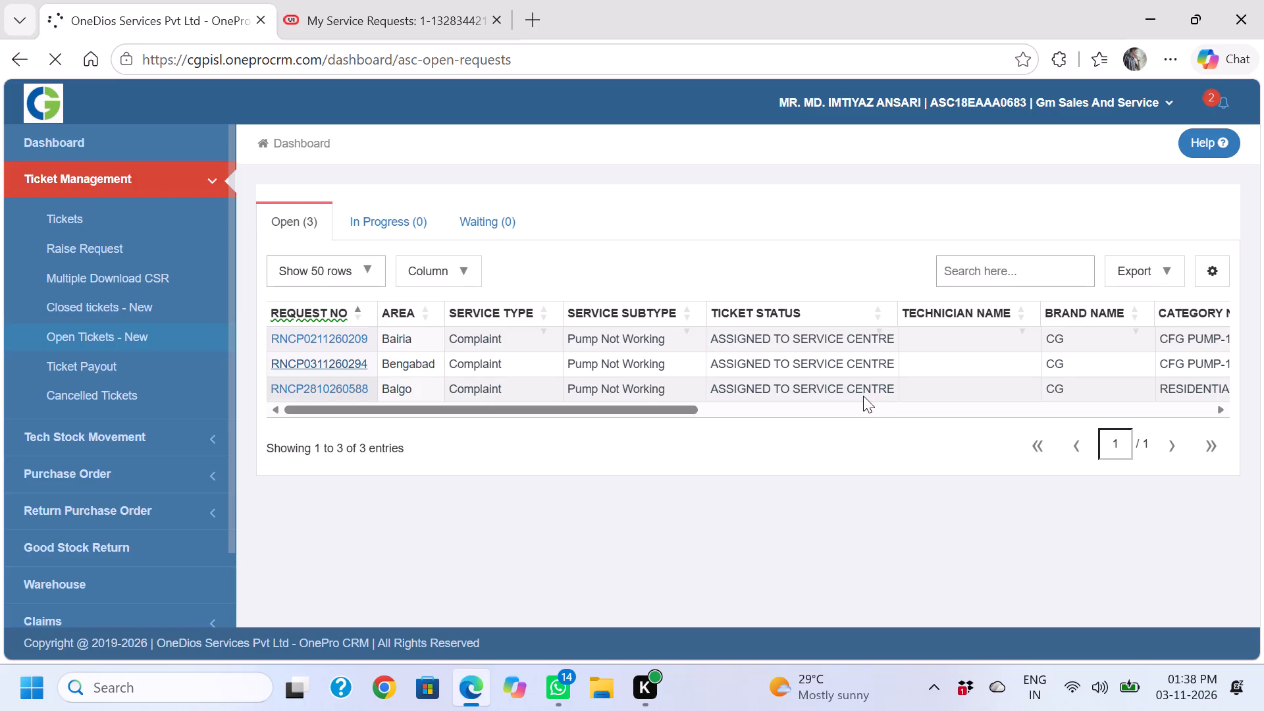
scroll(863, 396, down, 1)
scroll(863, 396, up, 1)
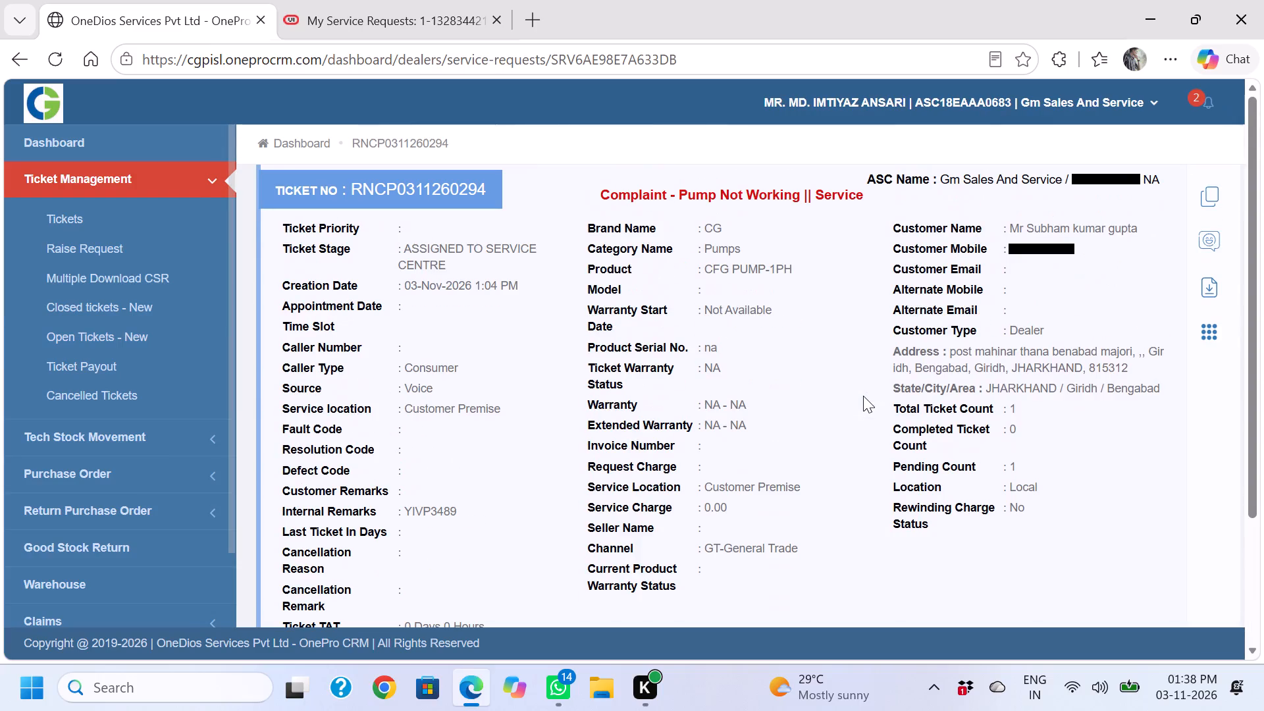
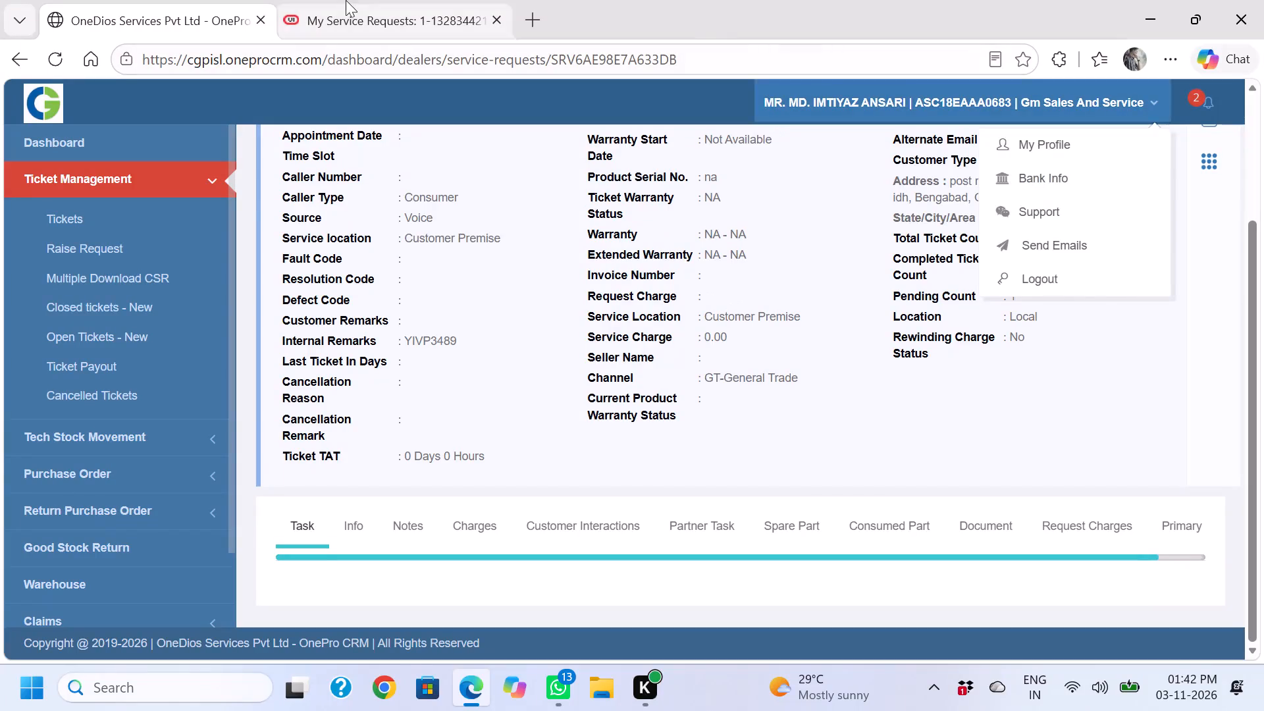
scroll(649, 456, up, 10)
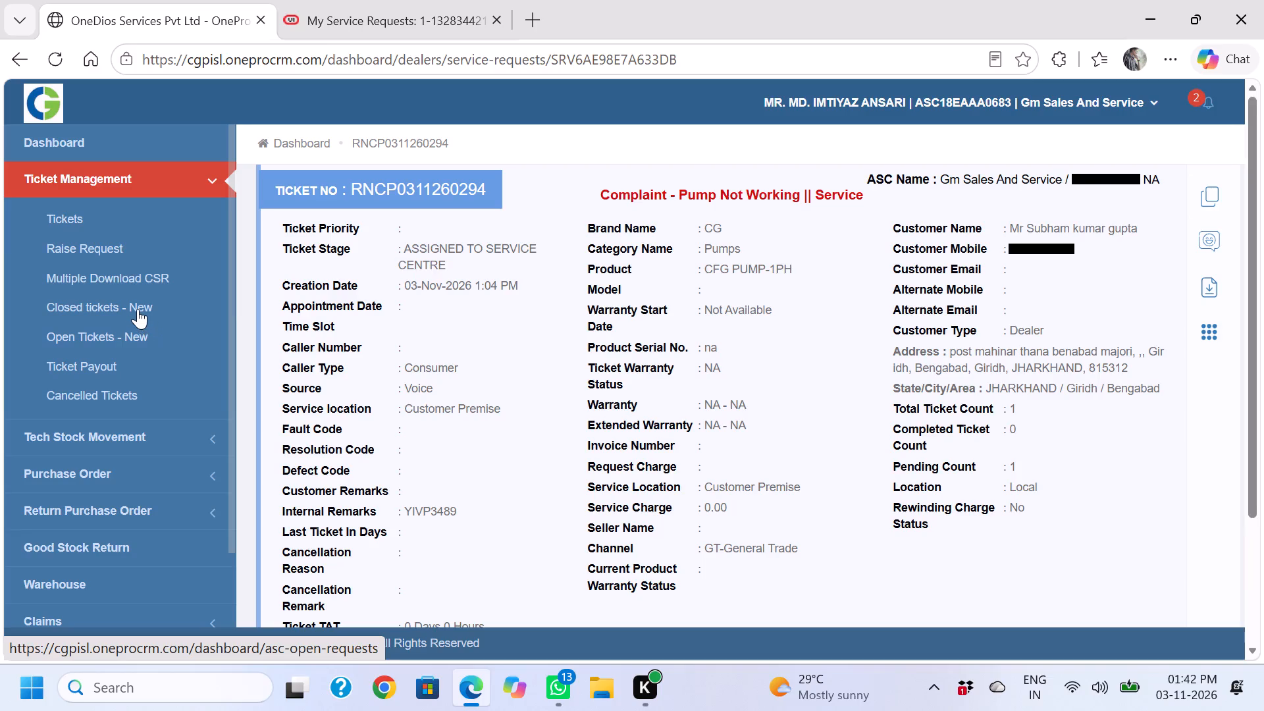
click(92, 344)
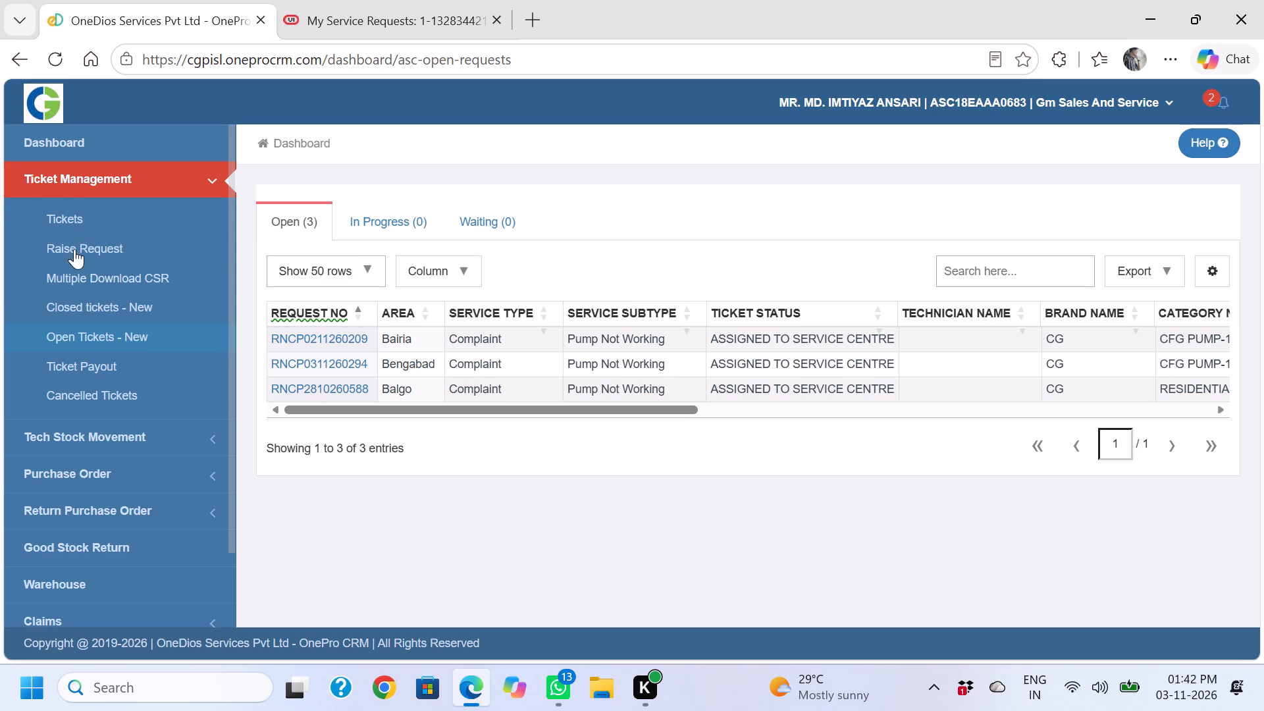
click(88, 311)
click(1051, 270)
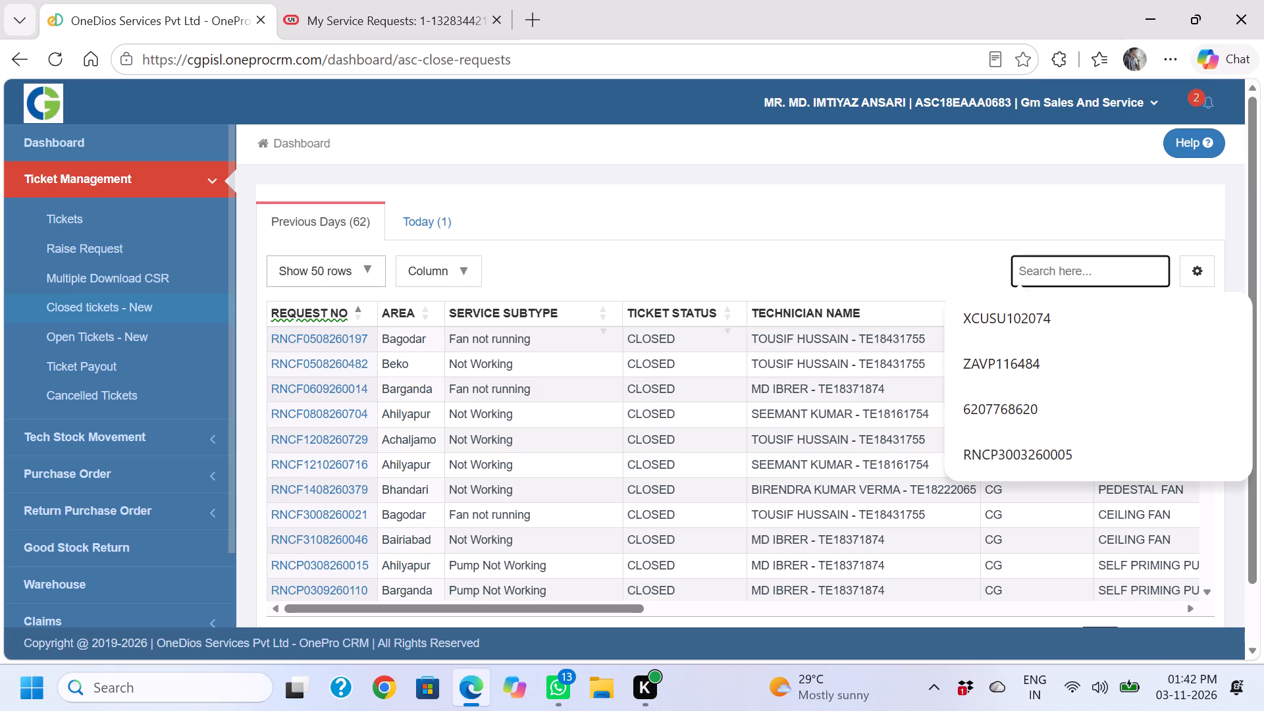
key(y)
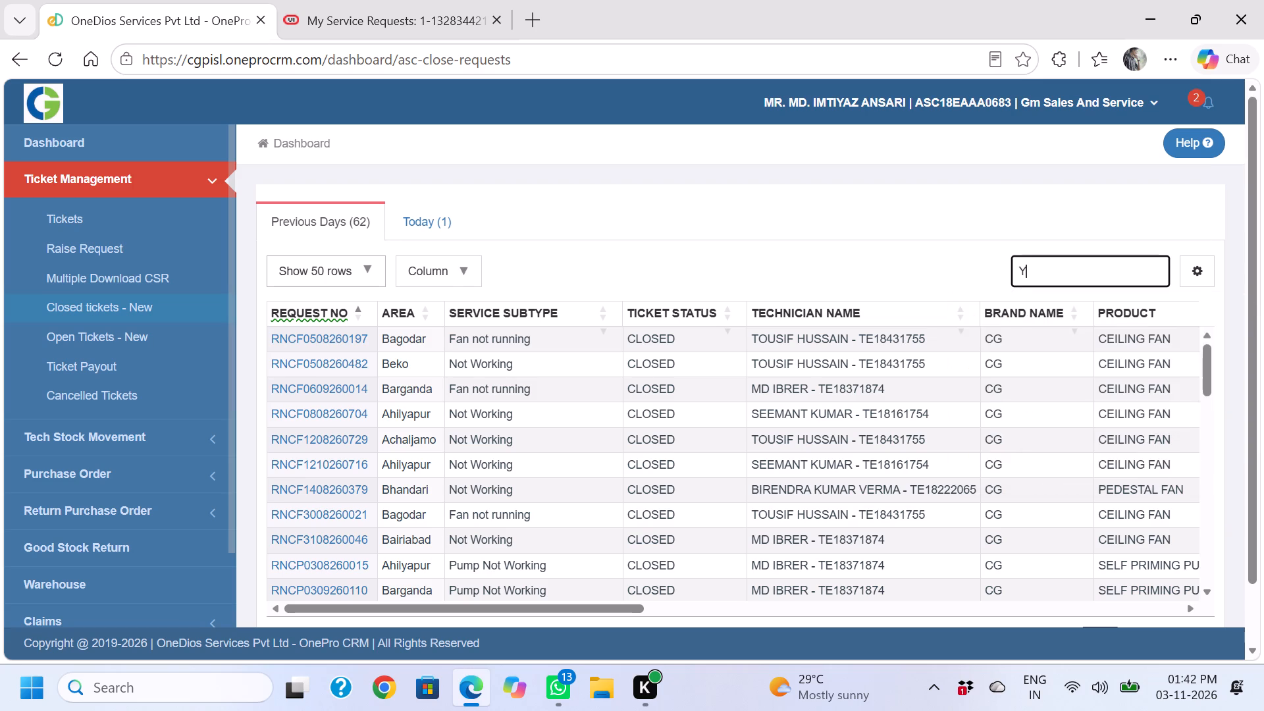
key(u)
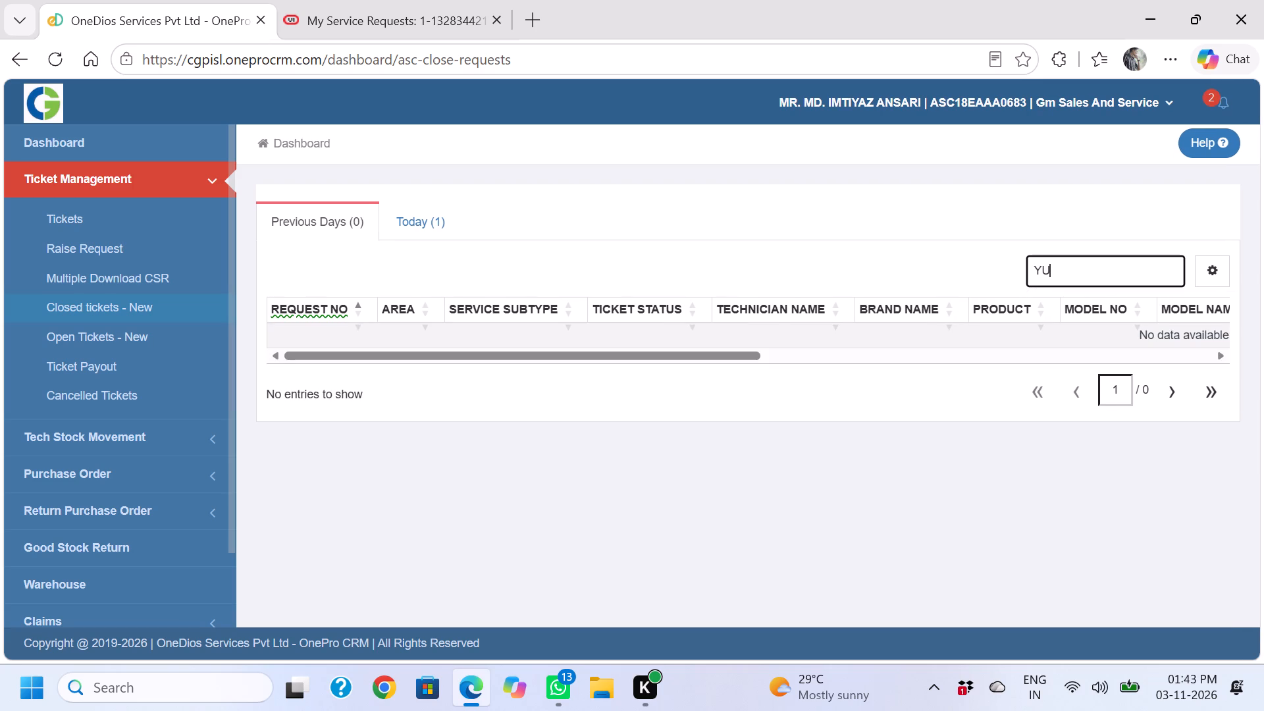
key(BackSpace)
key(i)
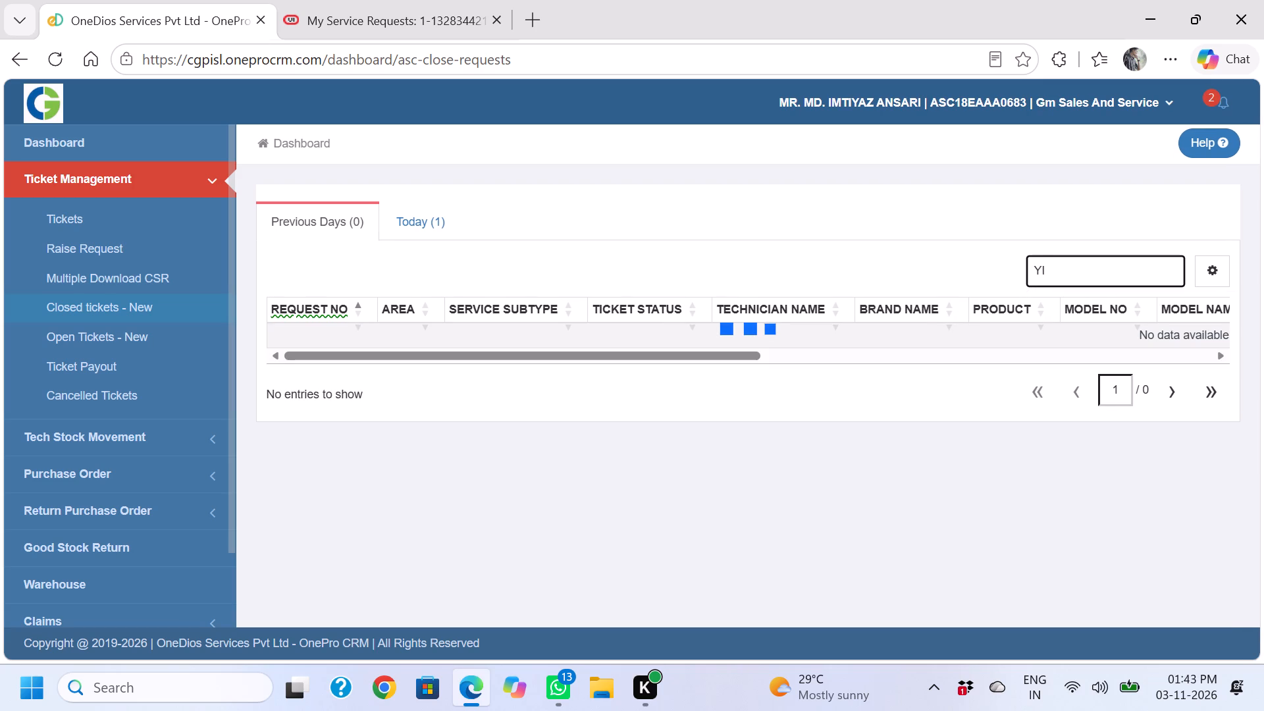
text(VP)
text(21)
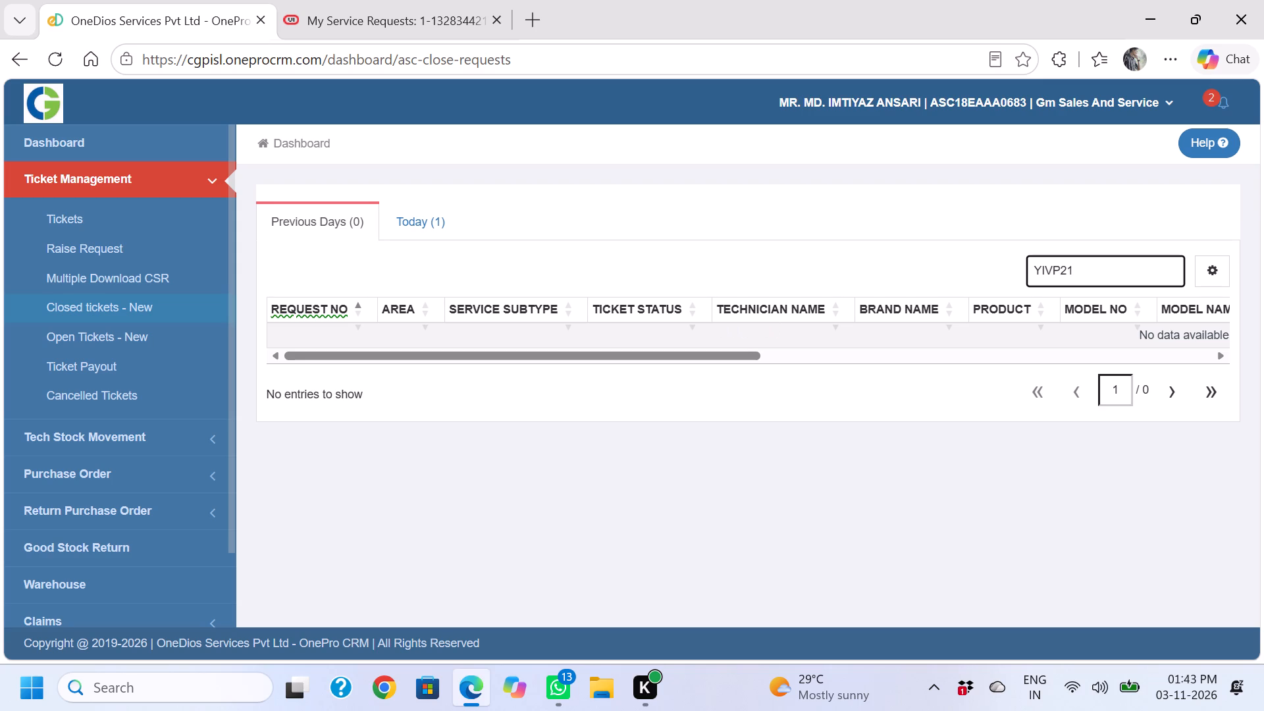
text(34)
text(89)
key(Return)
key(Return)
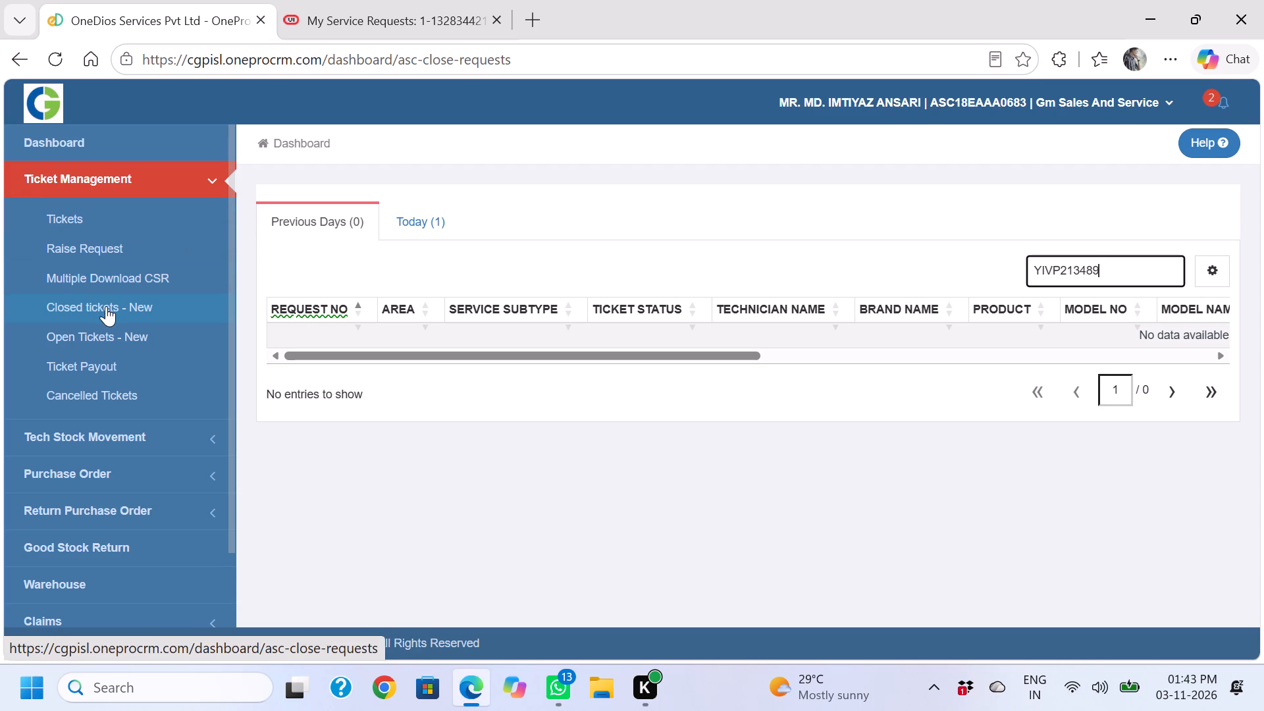
click(88, 325)
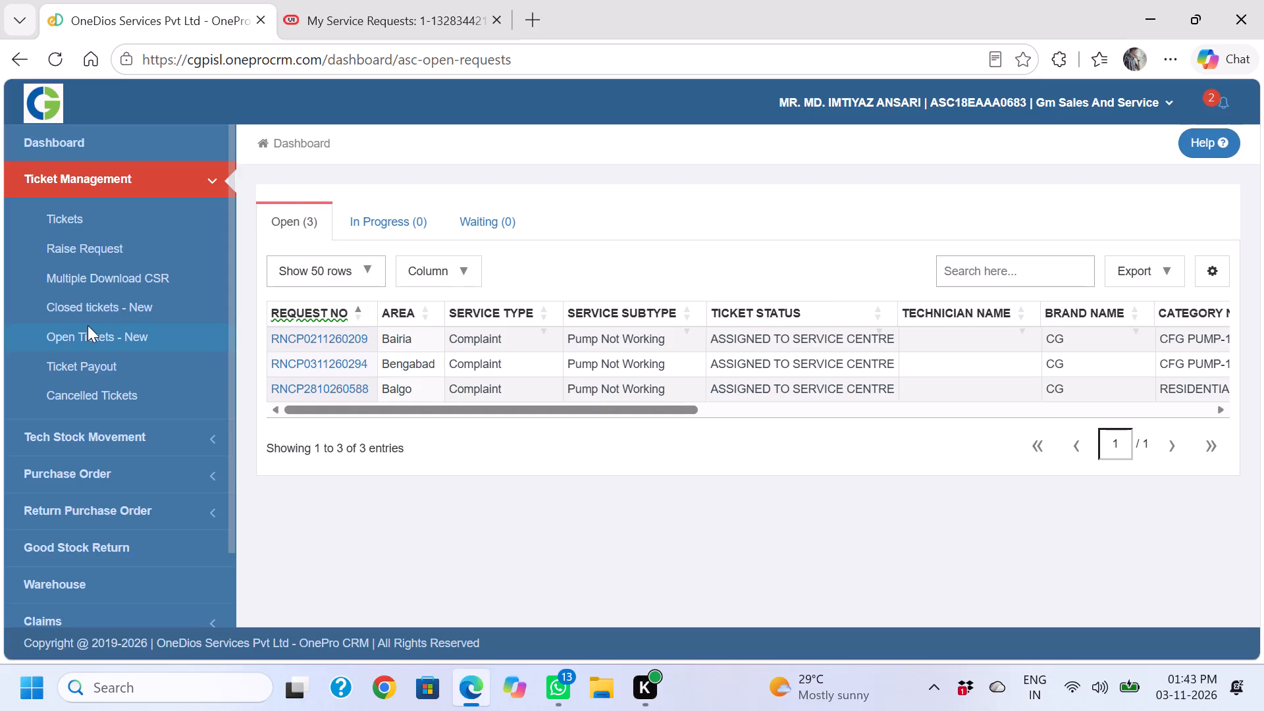
drag(475, 409, 664, 418)
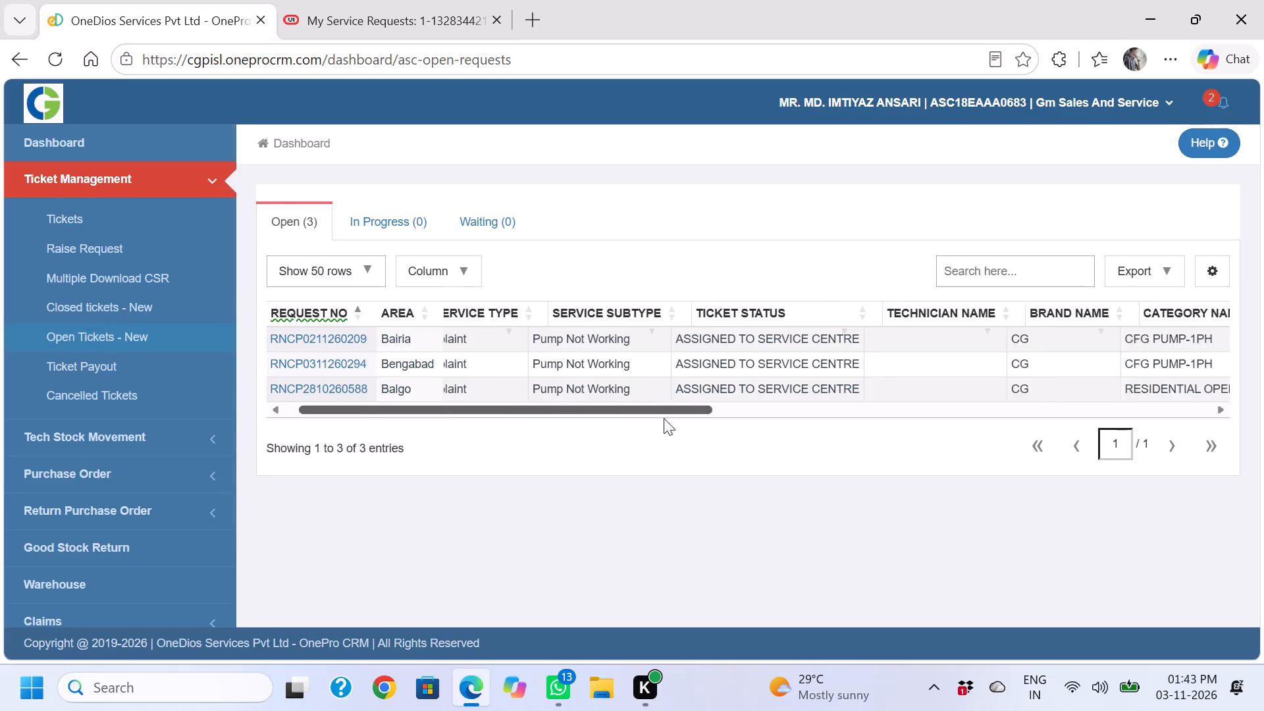
drag(664, 418, 991, 442)
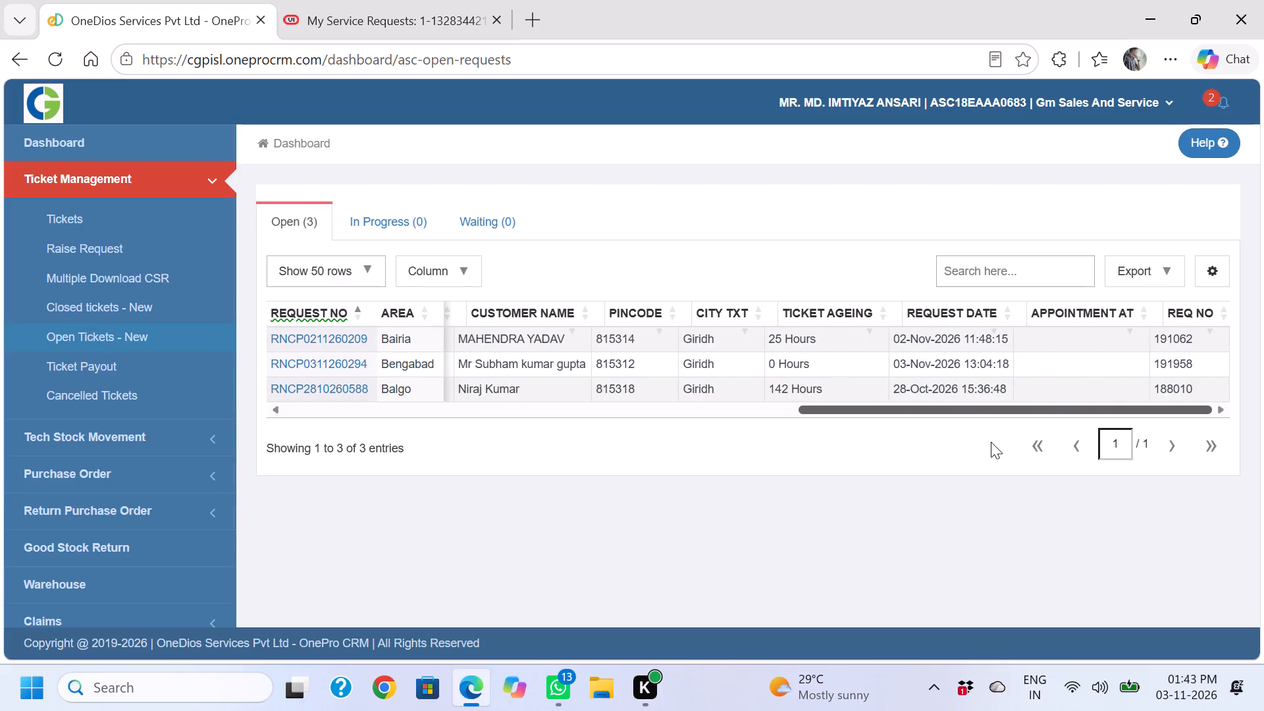
drag(991, 442, 965, 454)
click(965, 454)
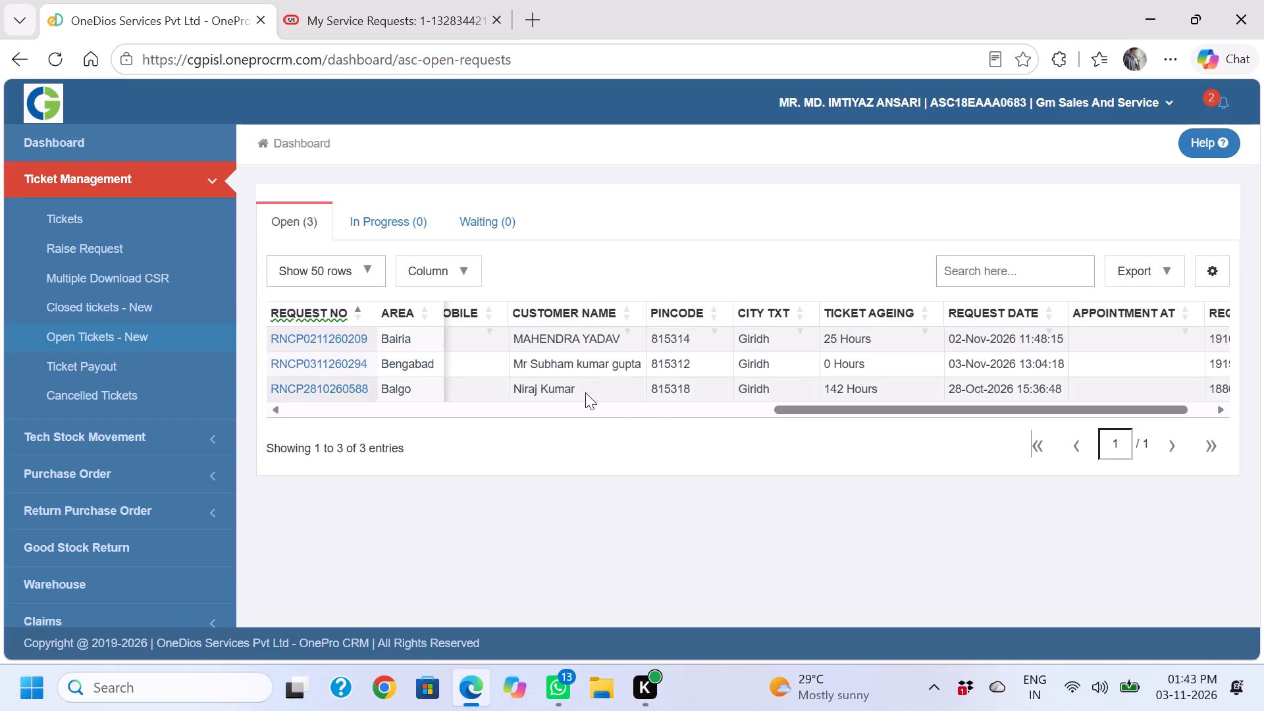
click(326, 365)
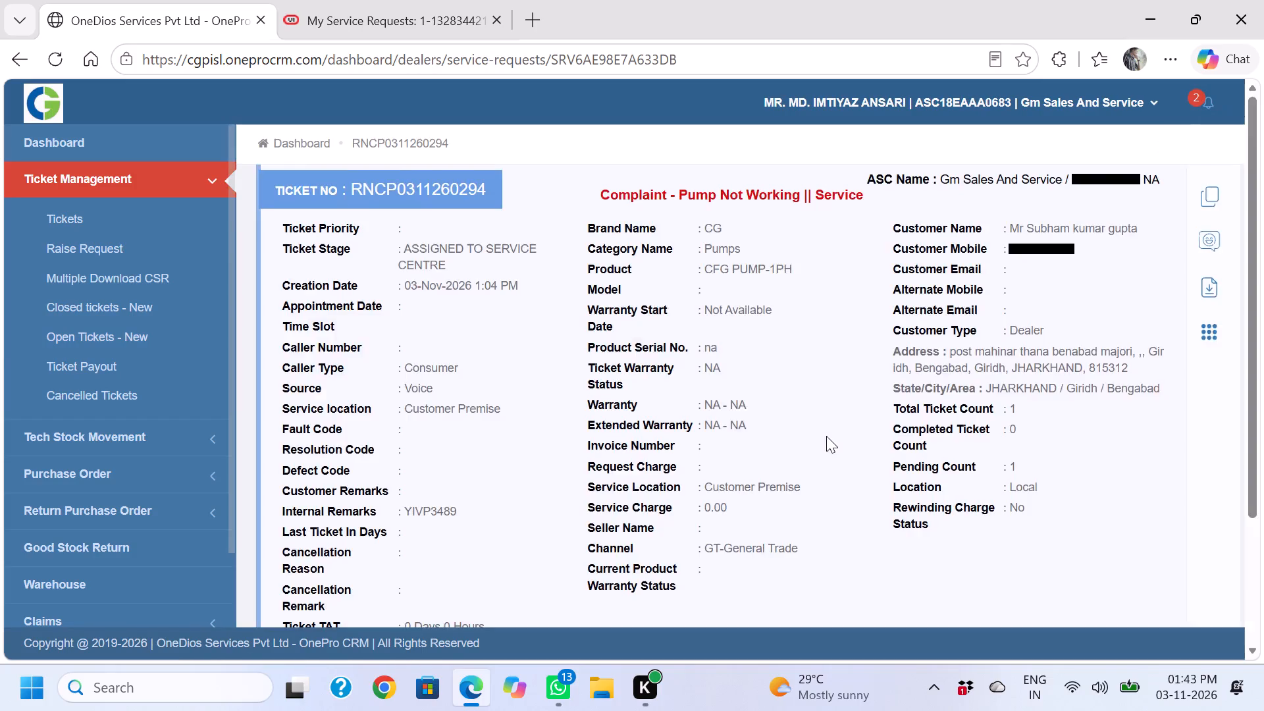
scroll(826, 436, down, 2)
click(681, 525)
scroll(766, 551, down, 5)
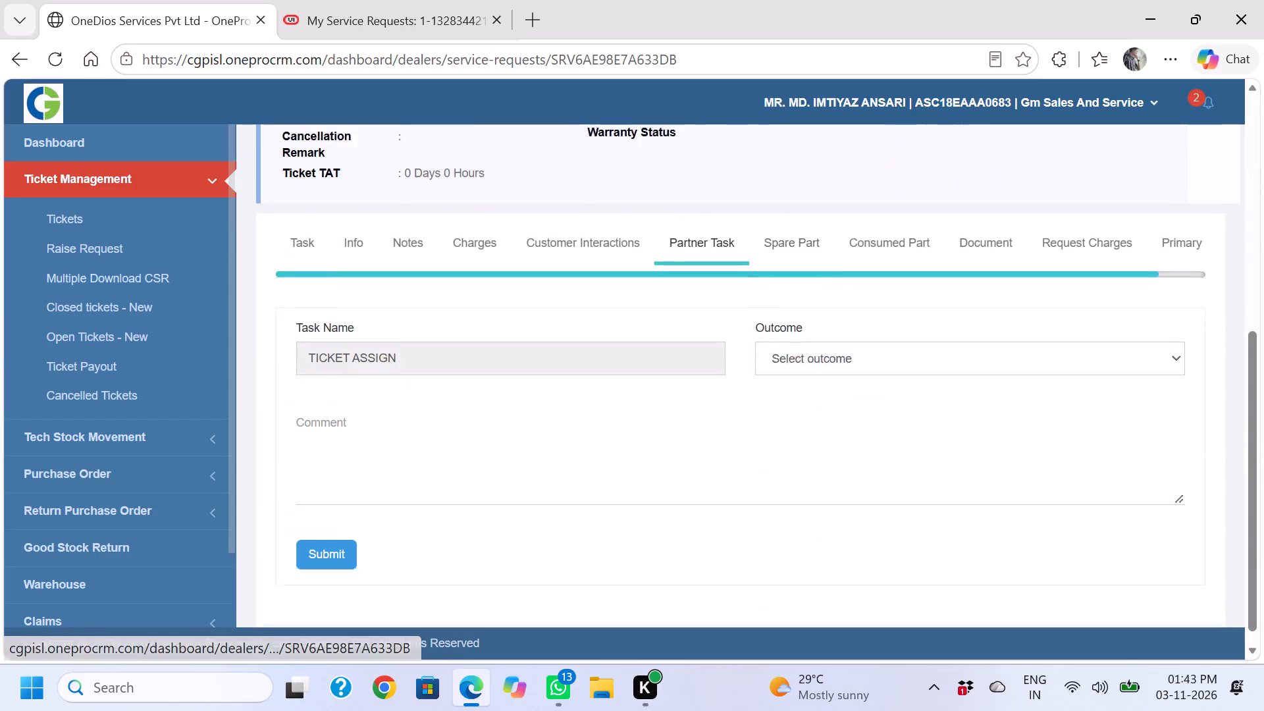
click(806, 337)
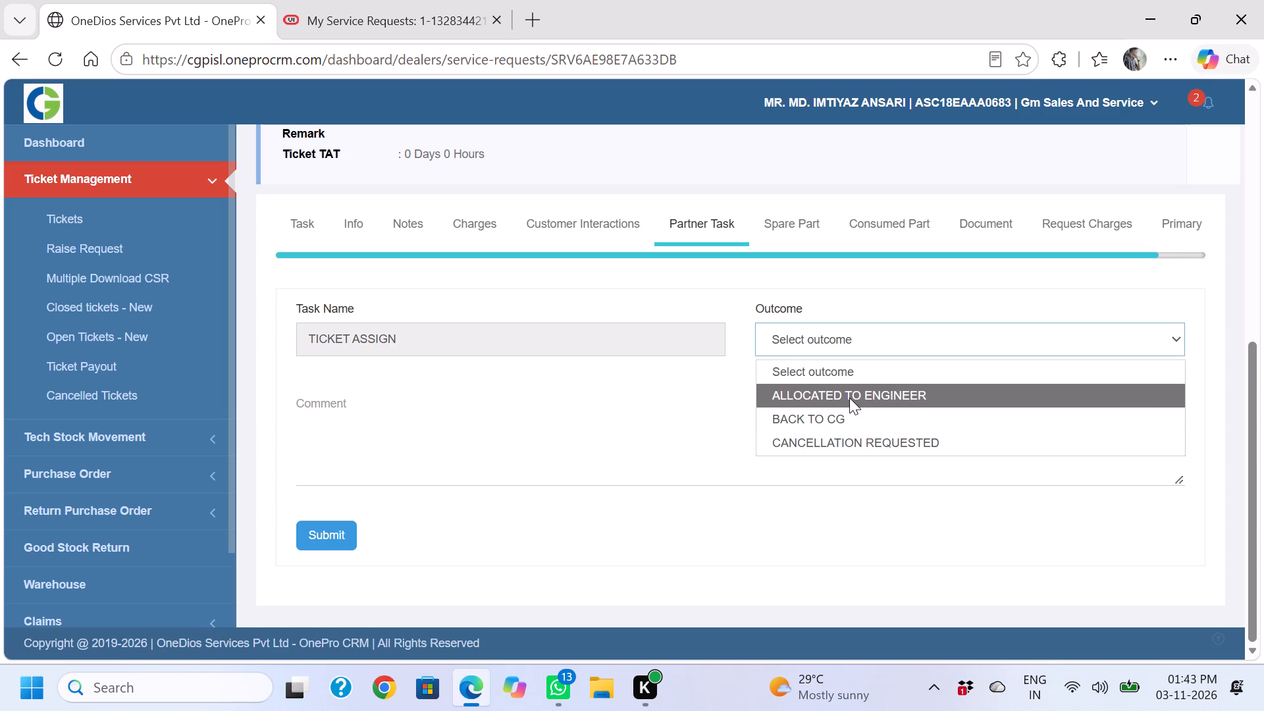
click(828, 436)
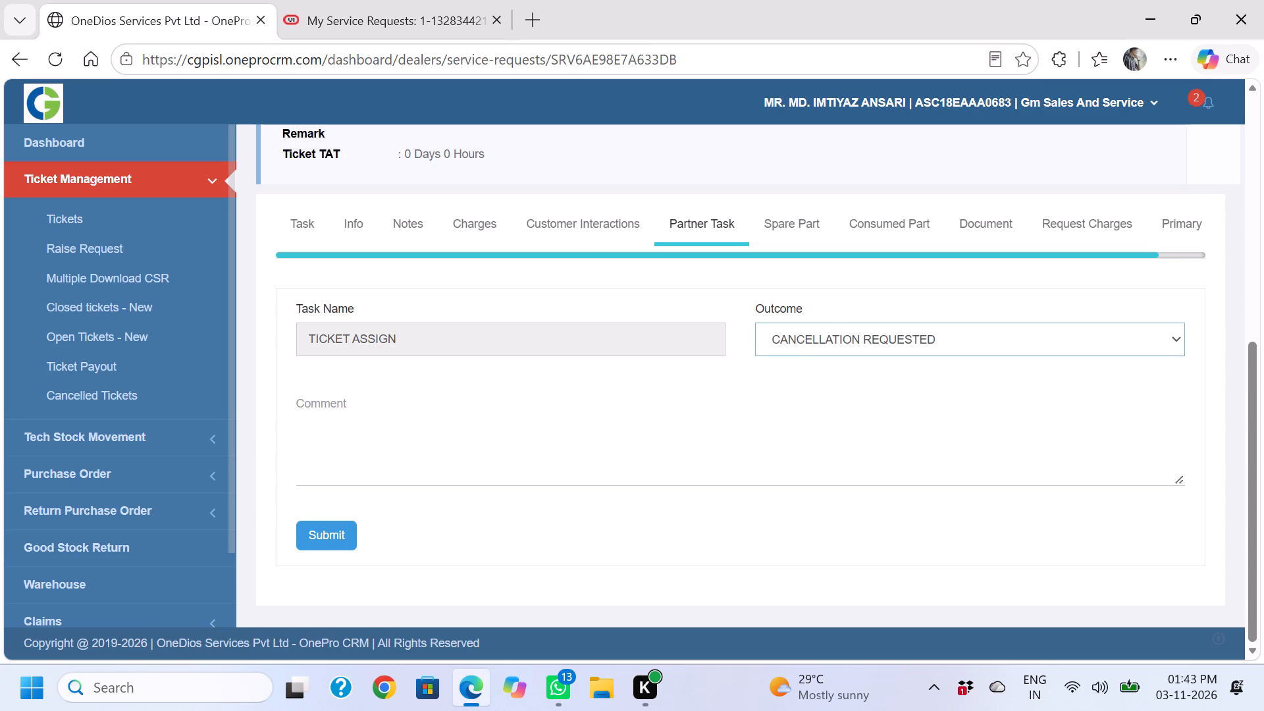
click(316, 538)
Submit the cancellation request with the reason No Fault Found and the remark CUSTOMER PUMPOK.
click(830, 213)
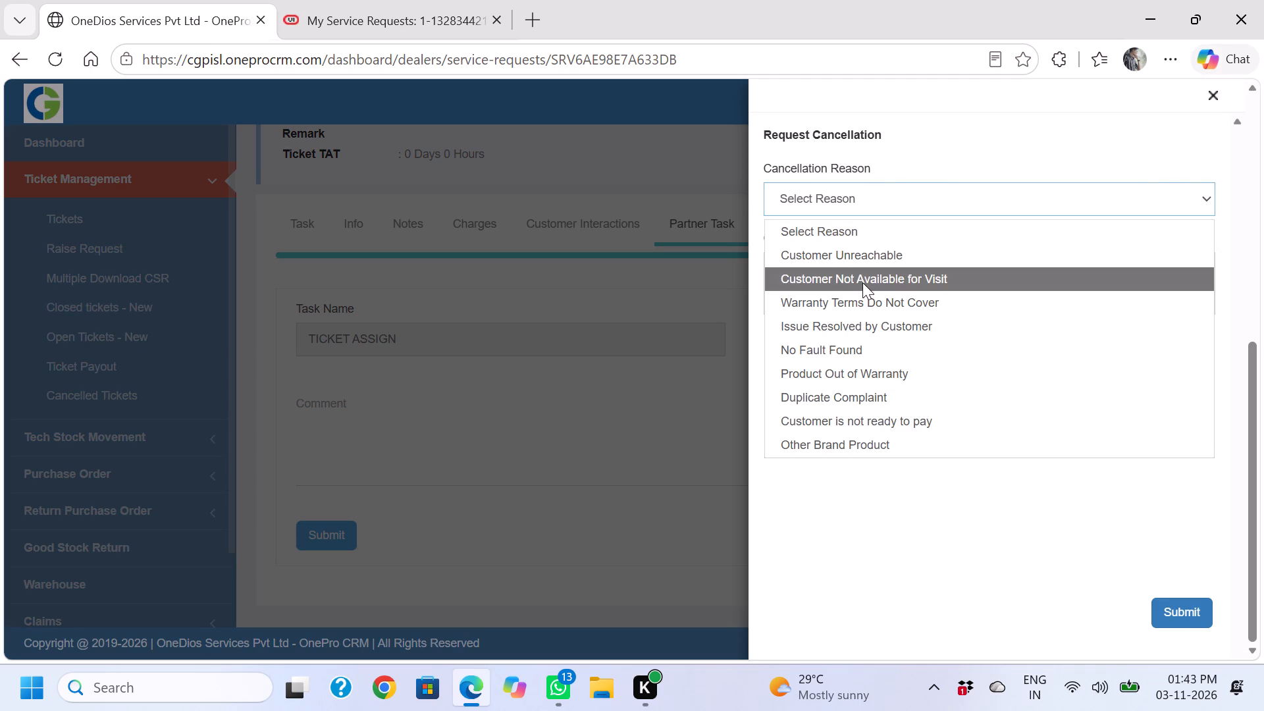
click(841, 352)
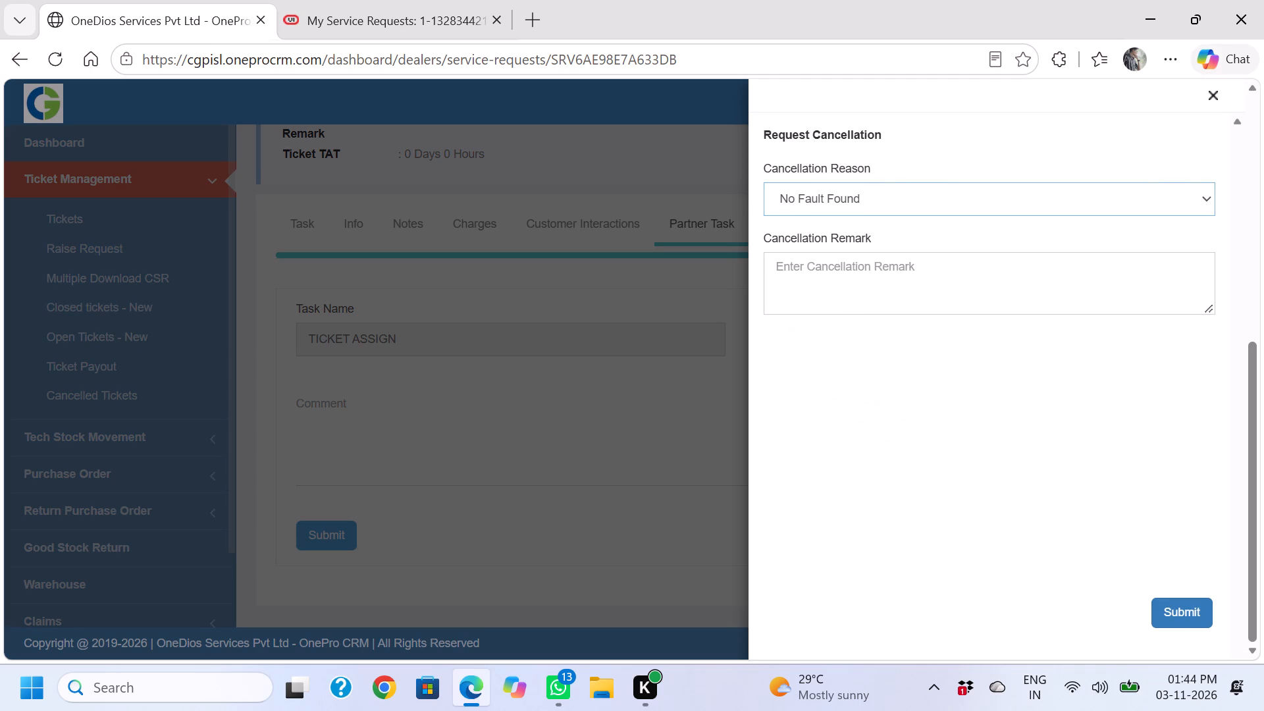
click(852, 284)
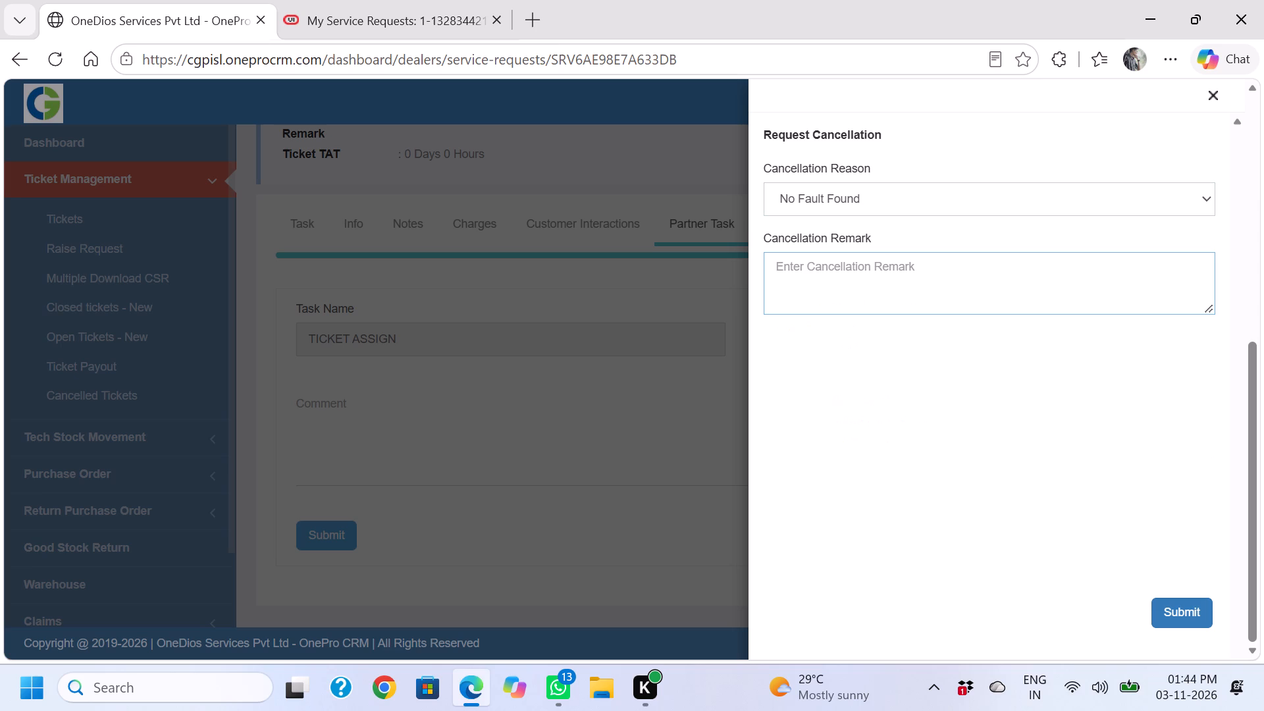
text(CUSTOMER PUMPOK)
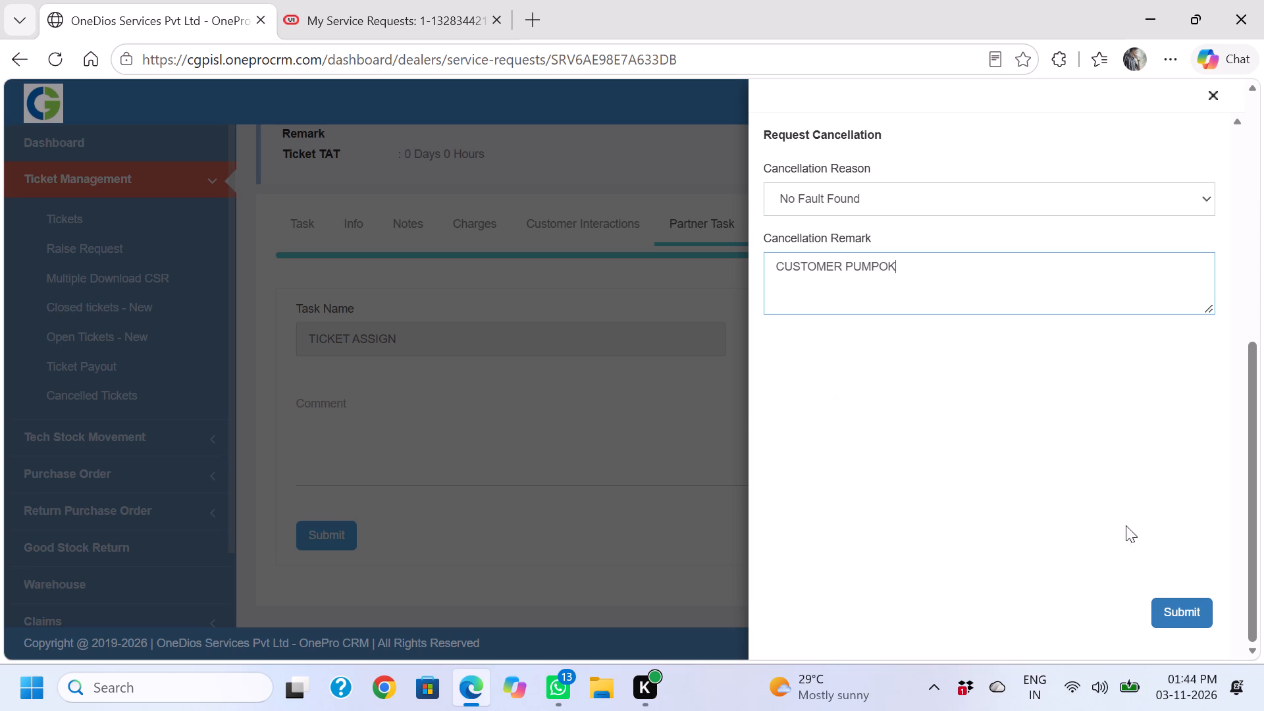
click(1153, 603)
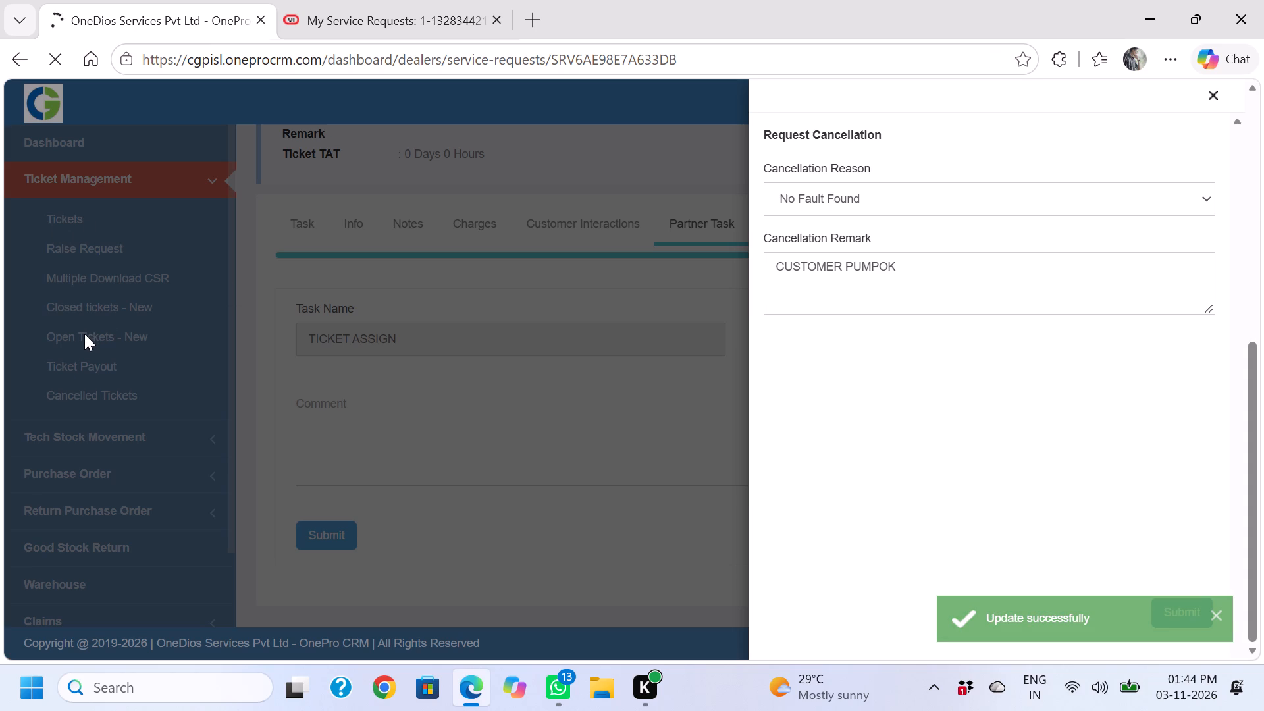
Return to the list of new open tickets and check the customer and ageing details of the remaining ones.
click(81, 336)
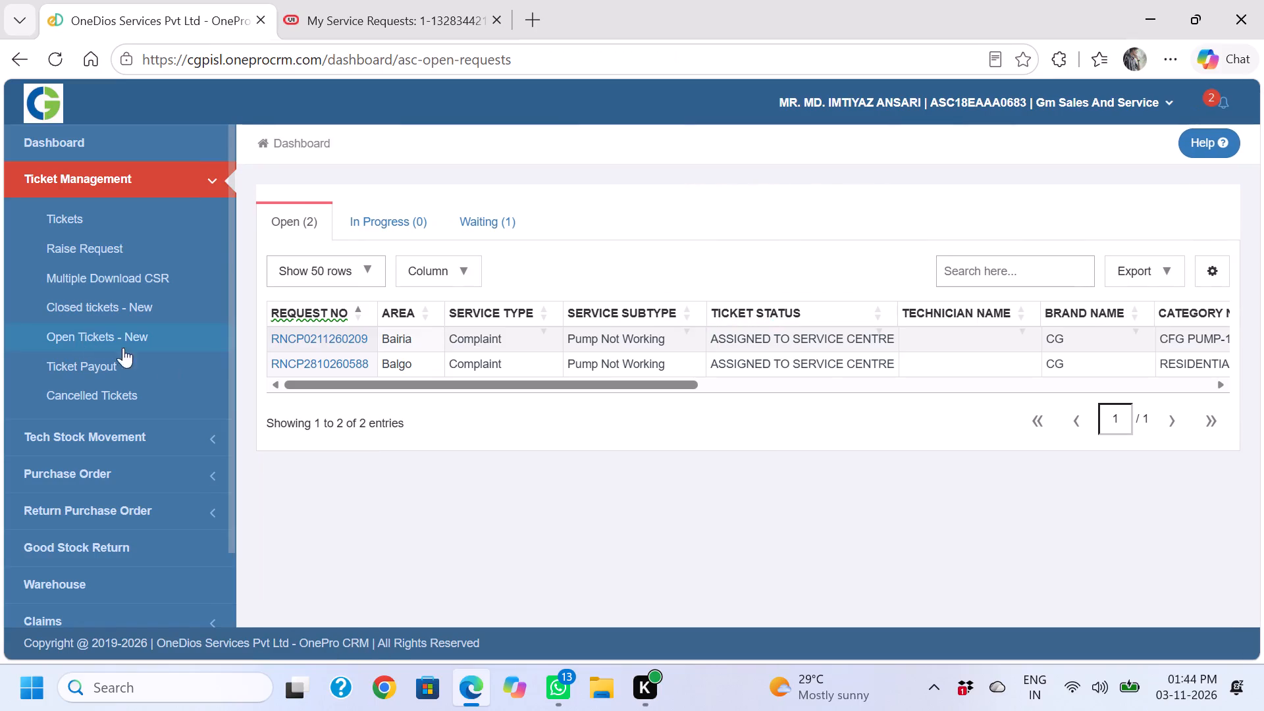
drag(415, 384, 831, 475)
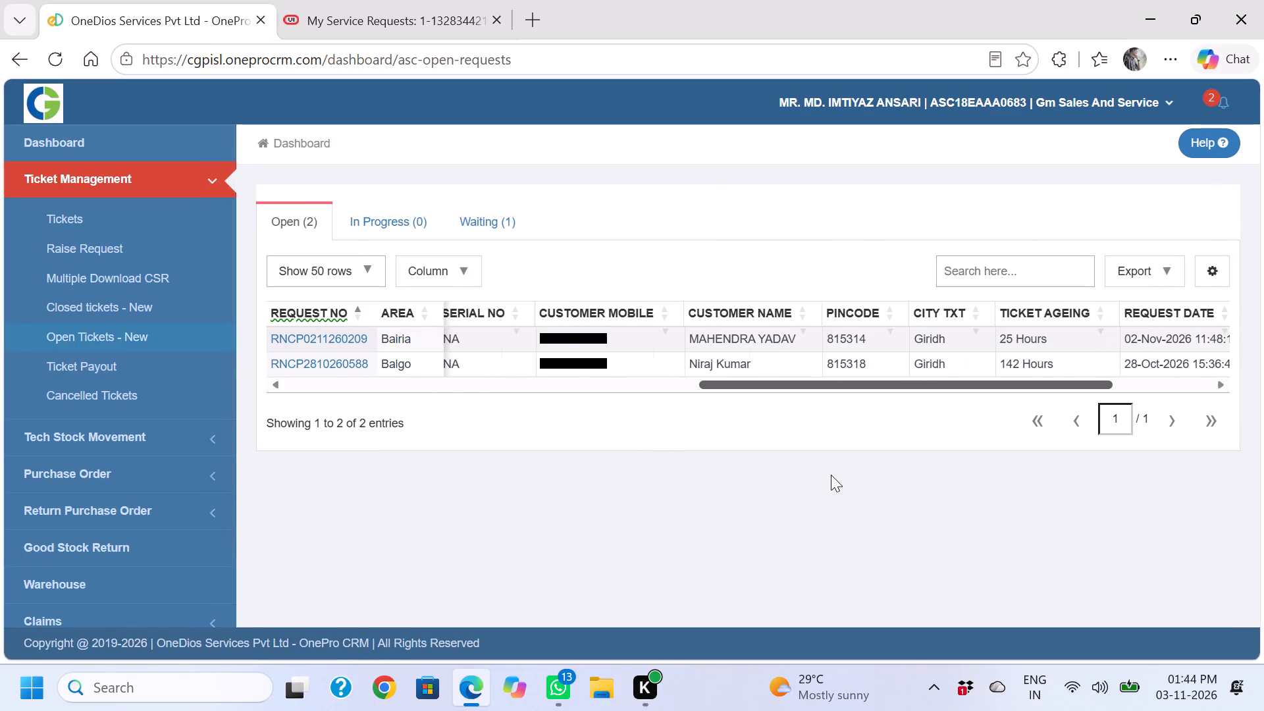
drag(831, 475, 831, 476)
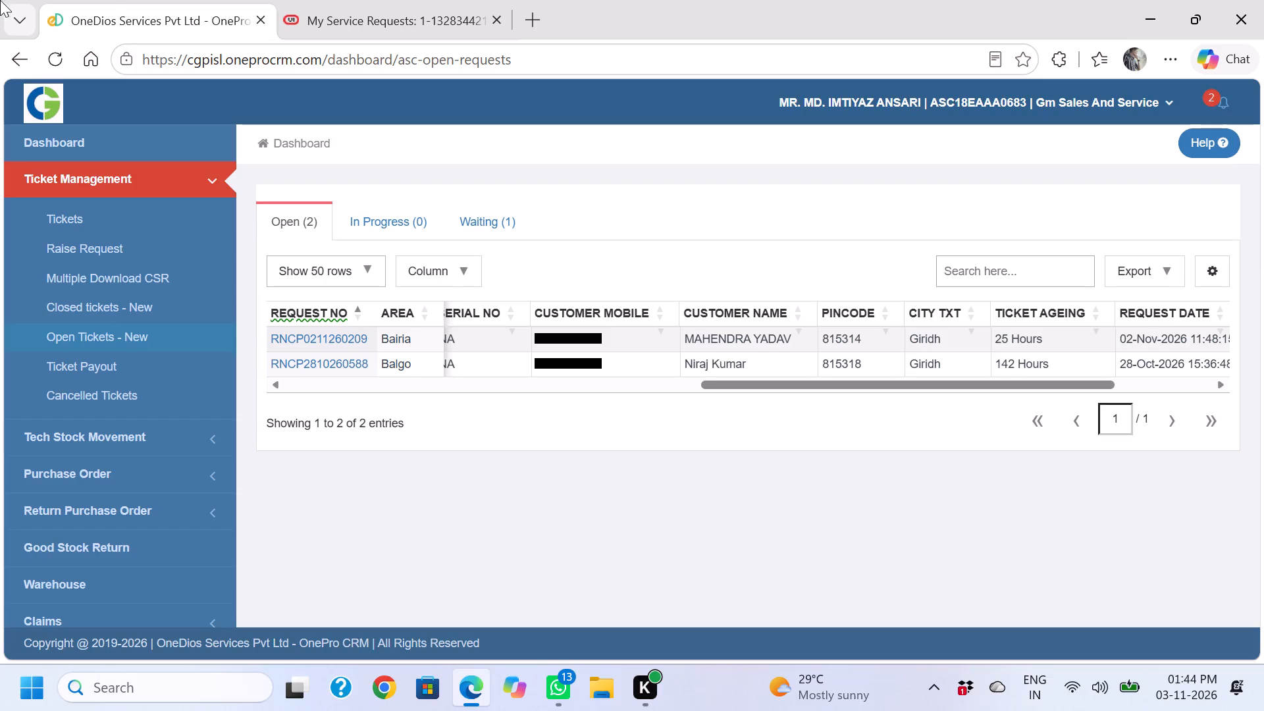
Switch to the V-Guard CRM, show My Team's Service Requests in the expanded list and page forward through the records.
click(334, 0)
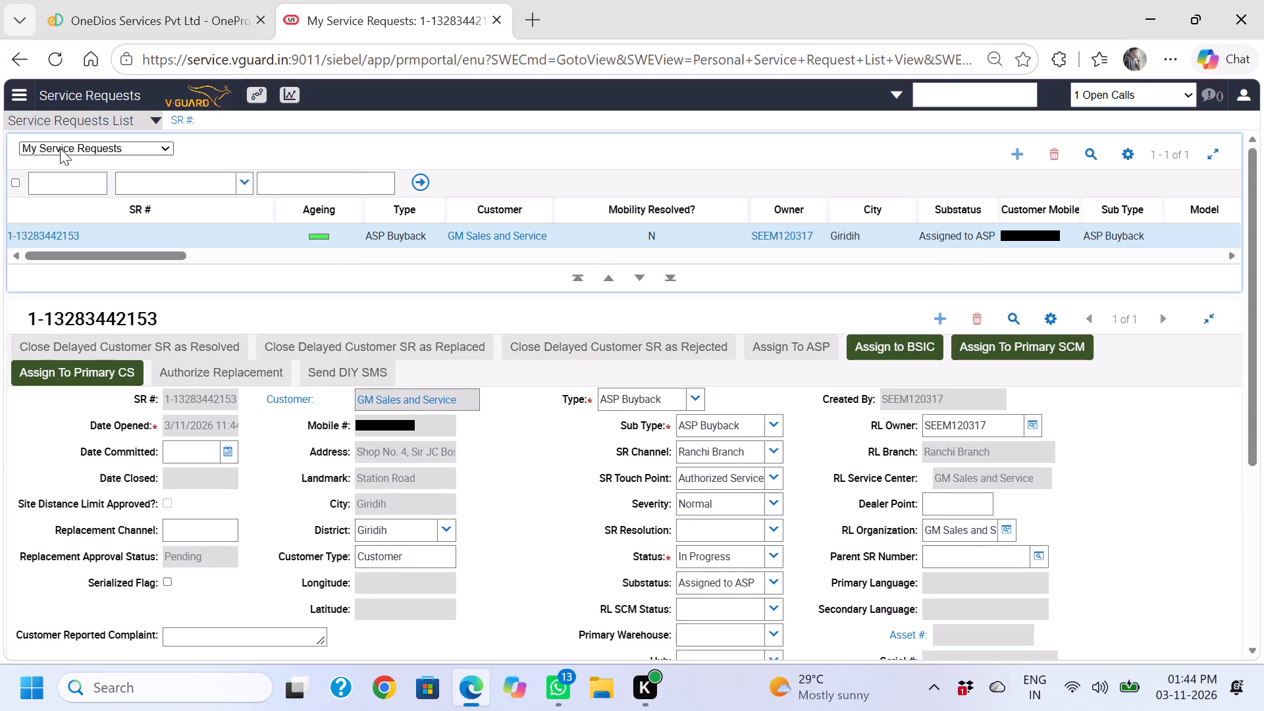
click(60, 148)
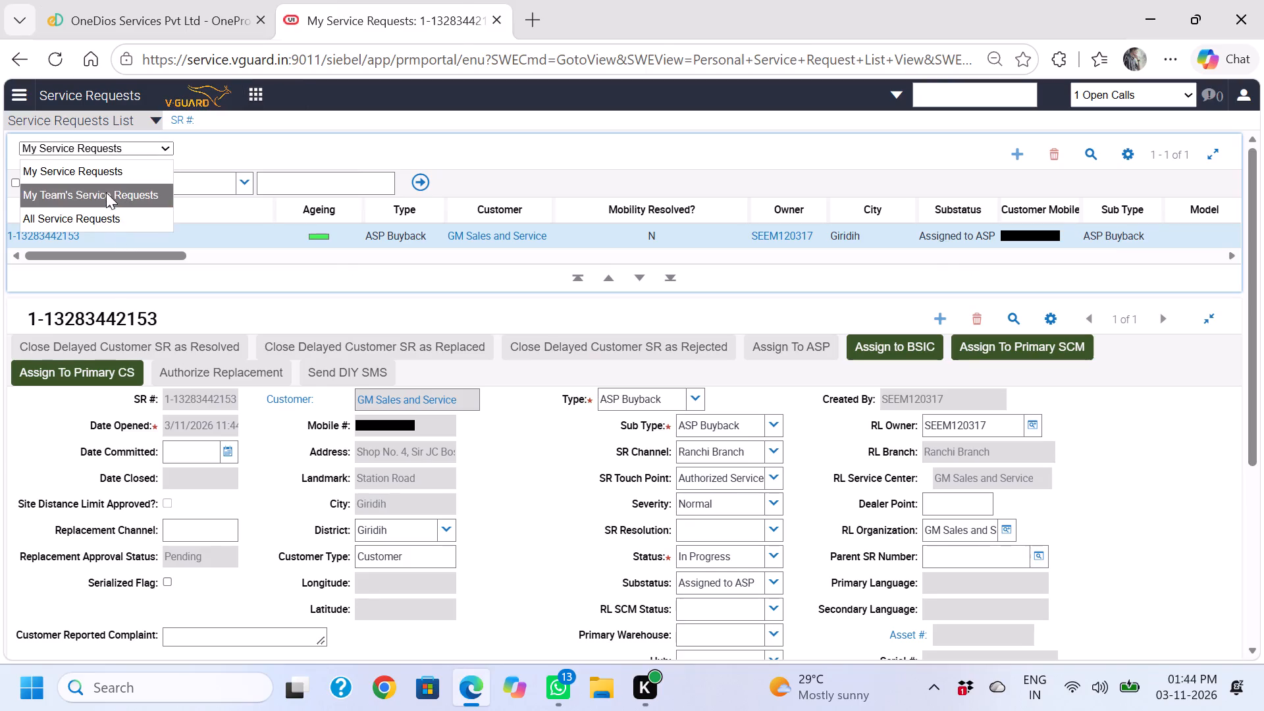
click(106, 192)
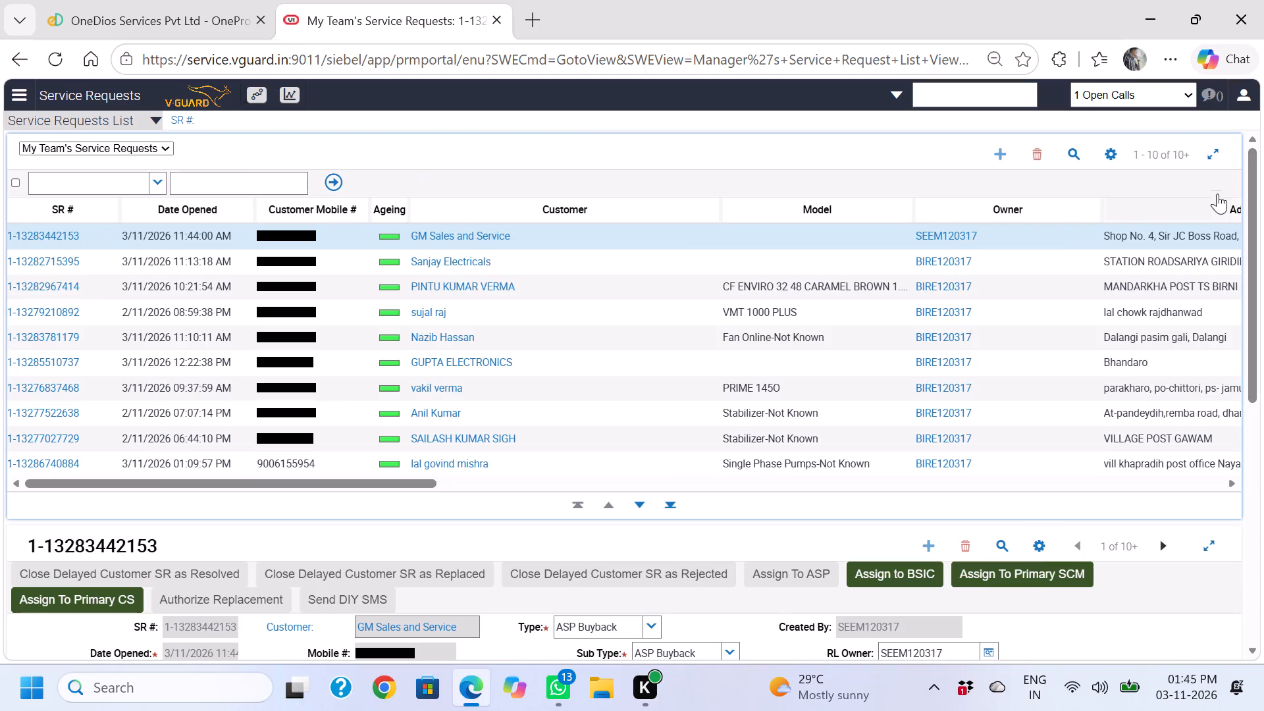
click(1228, 146)
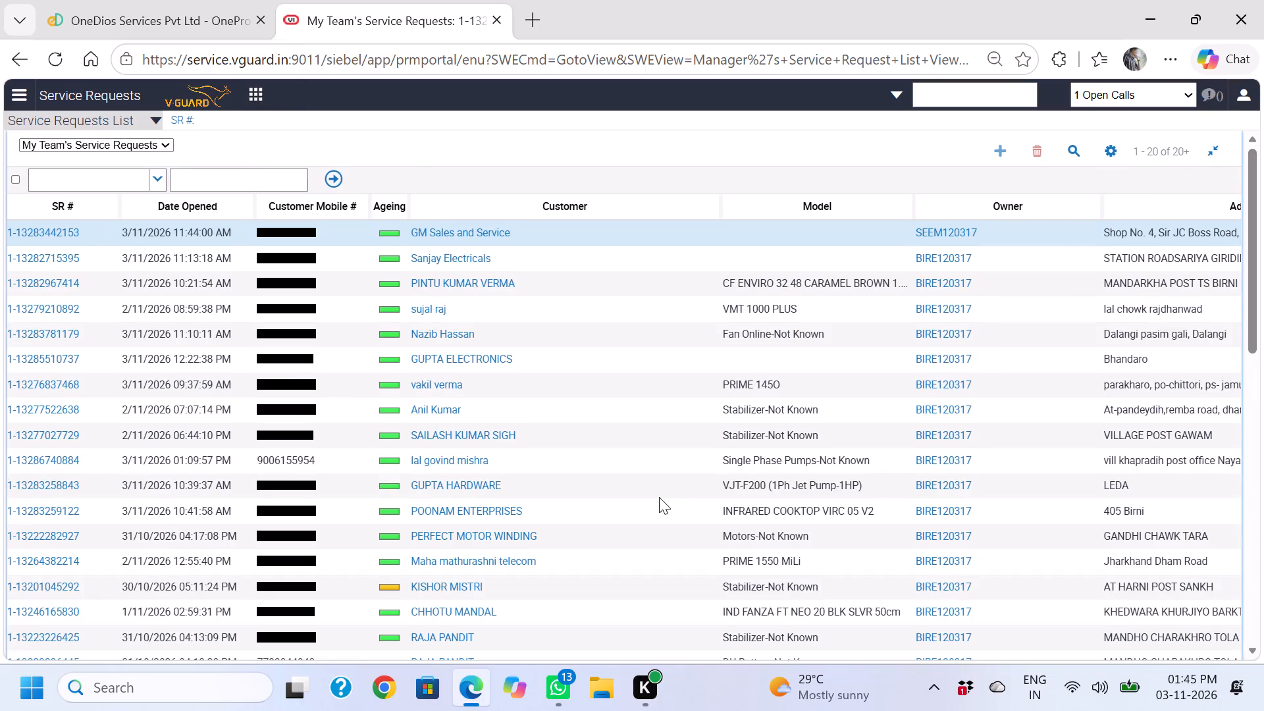
scroll(659, 497, down, 2)
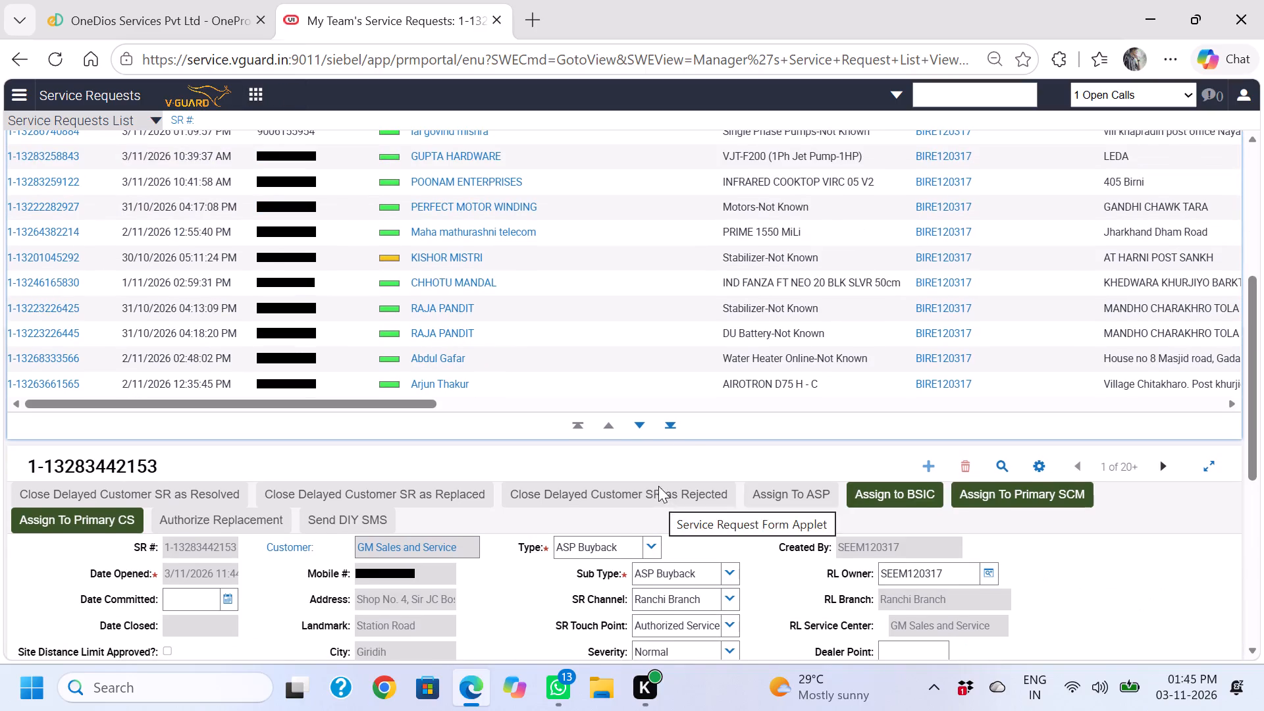
click(635, 430)
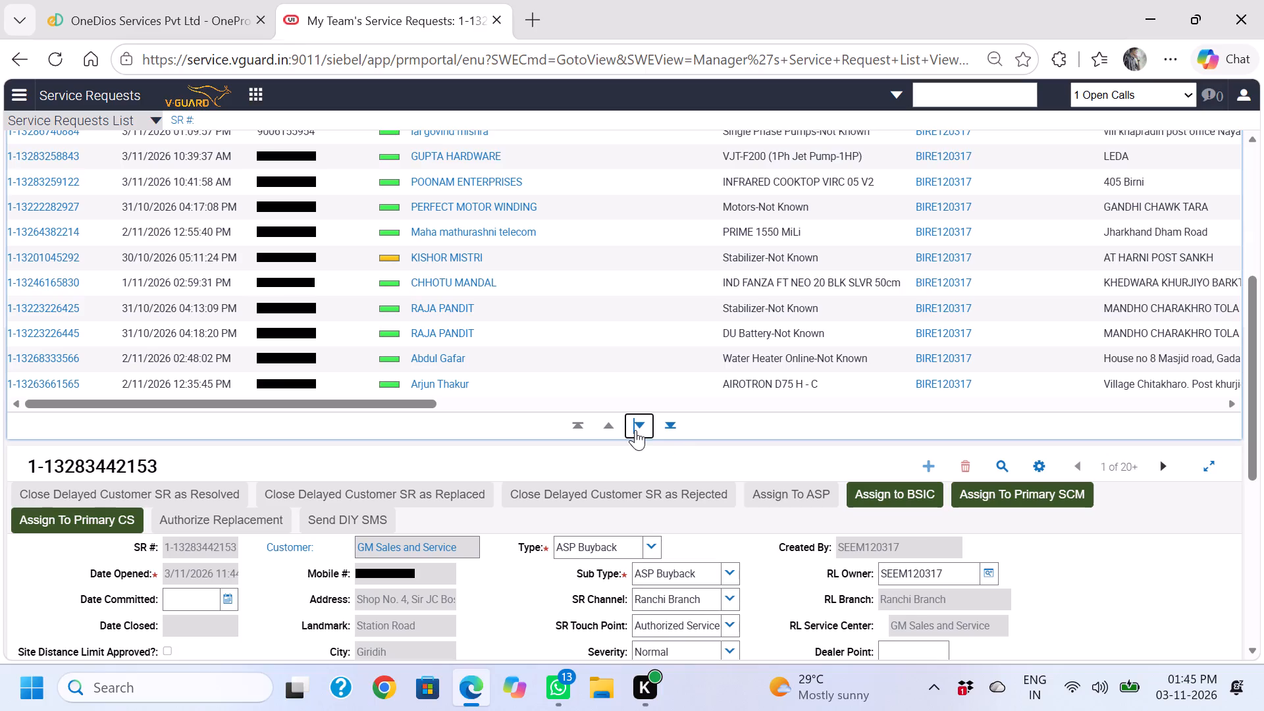
click(635, 430)
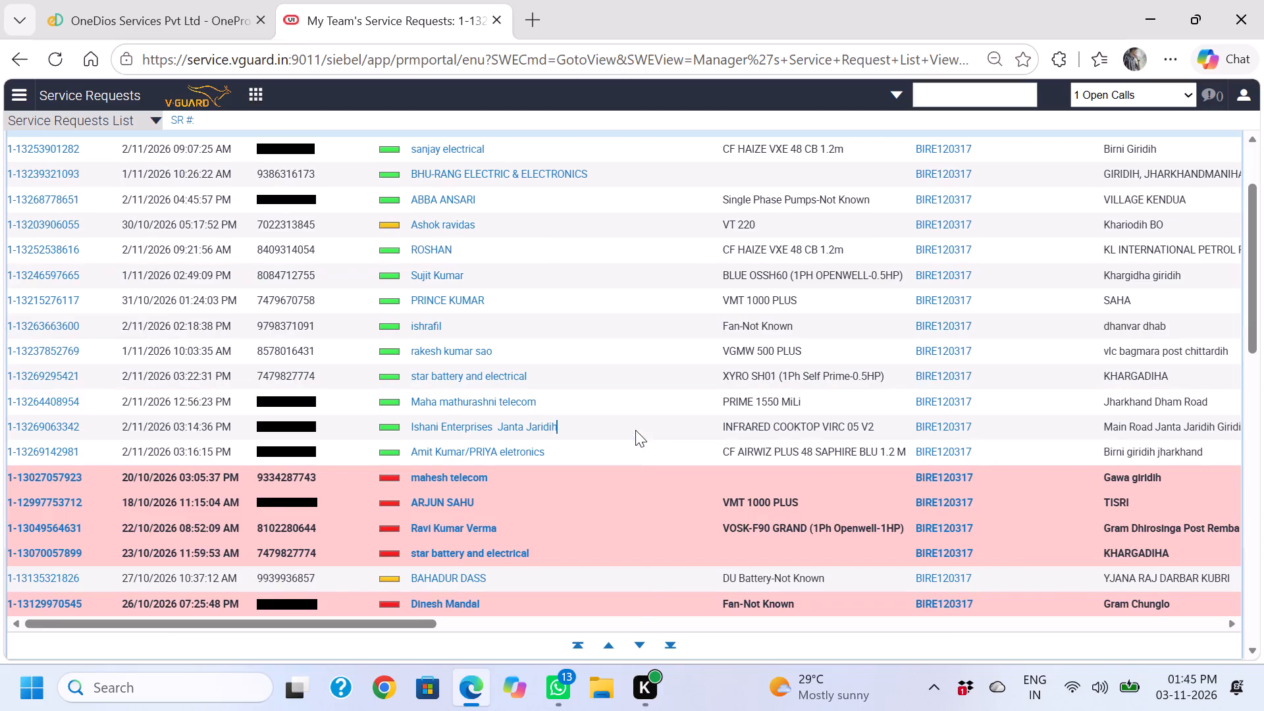
Page forward through My Team's Service Requests to records 61 - 80 and examine their customers, models, owners and ageing.
click(646, 643)
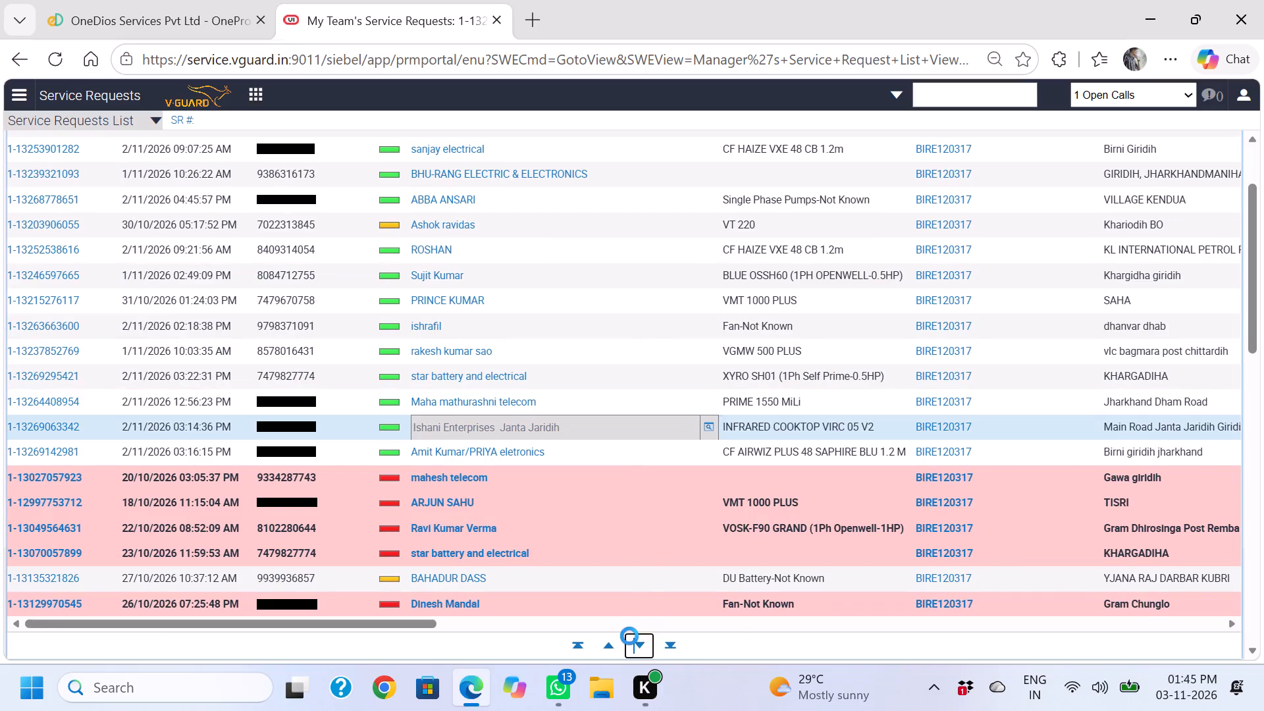
scroll(625, 538, down, 3)
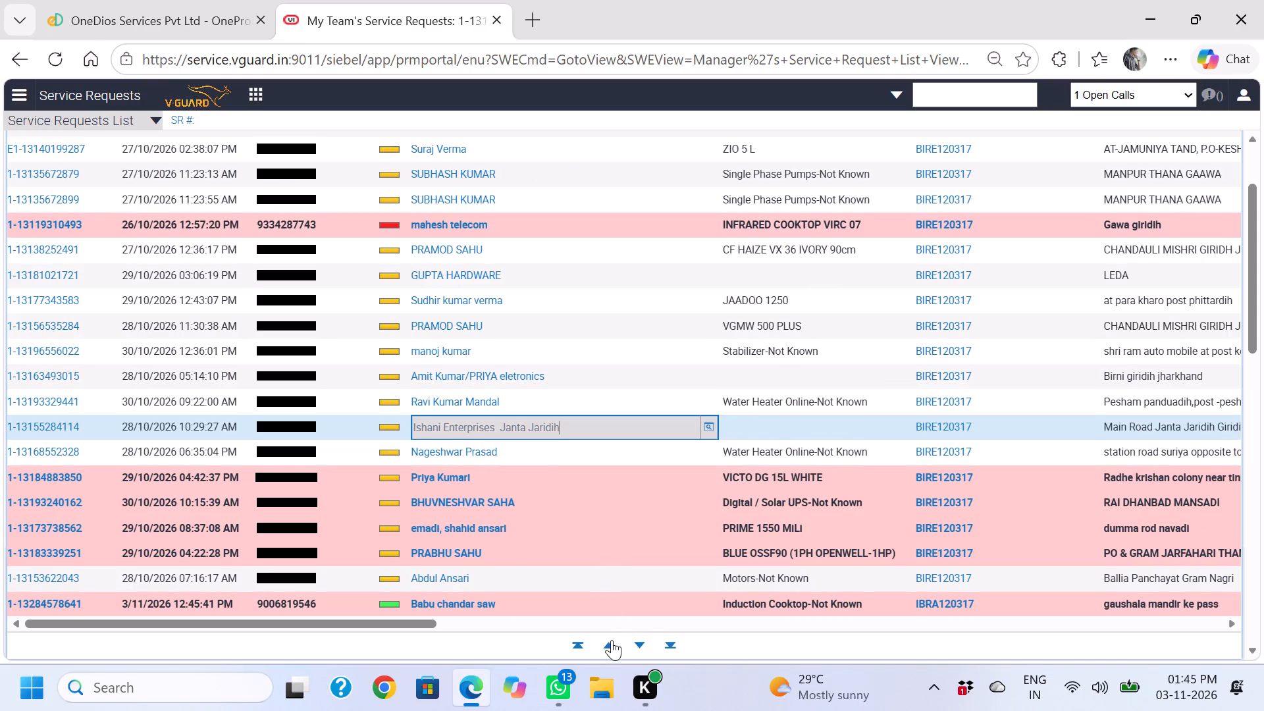
click(633, 644)
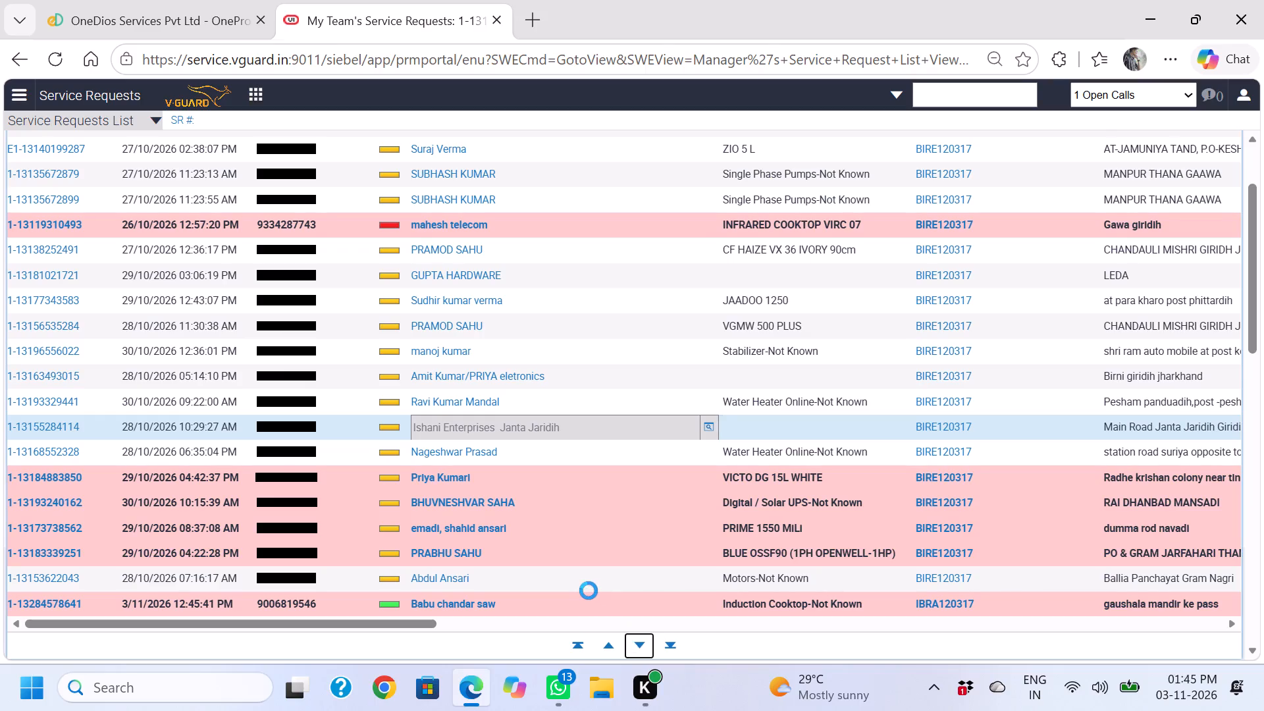
scroll(583, 582, up, 2)
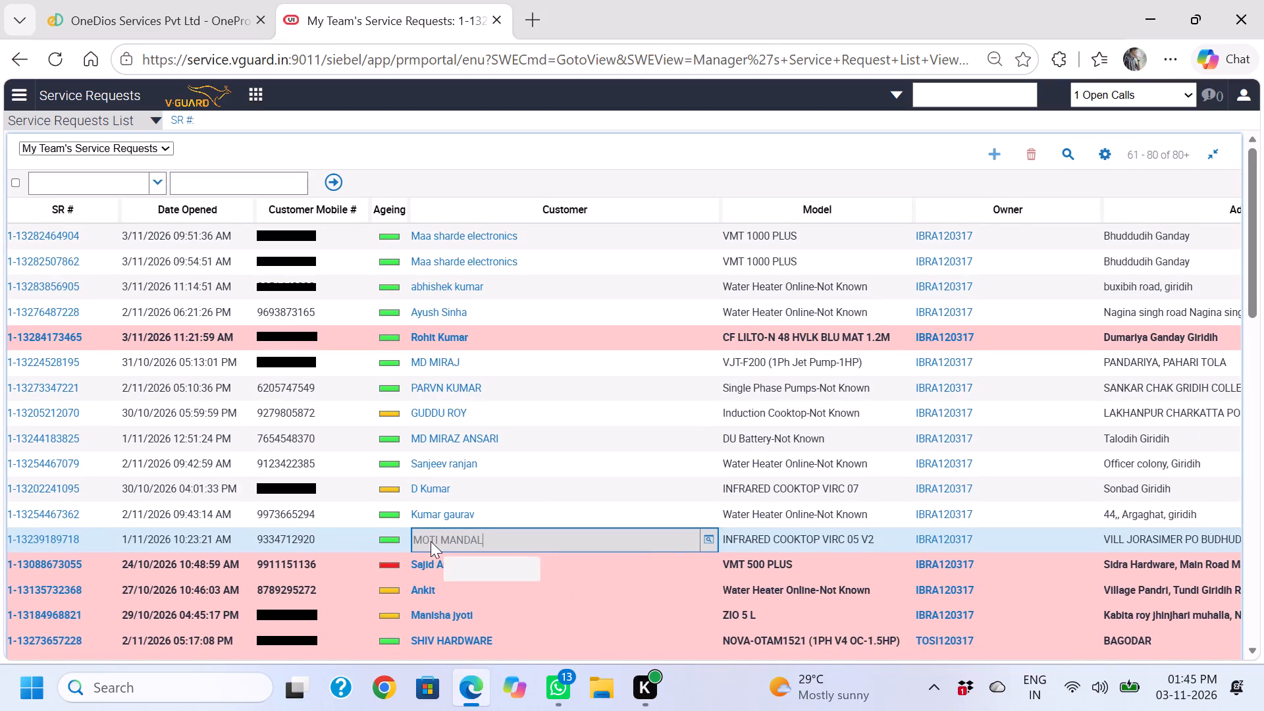
scroll(431, 541, down, 1)
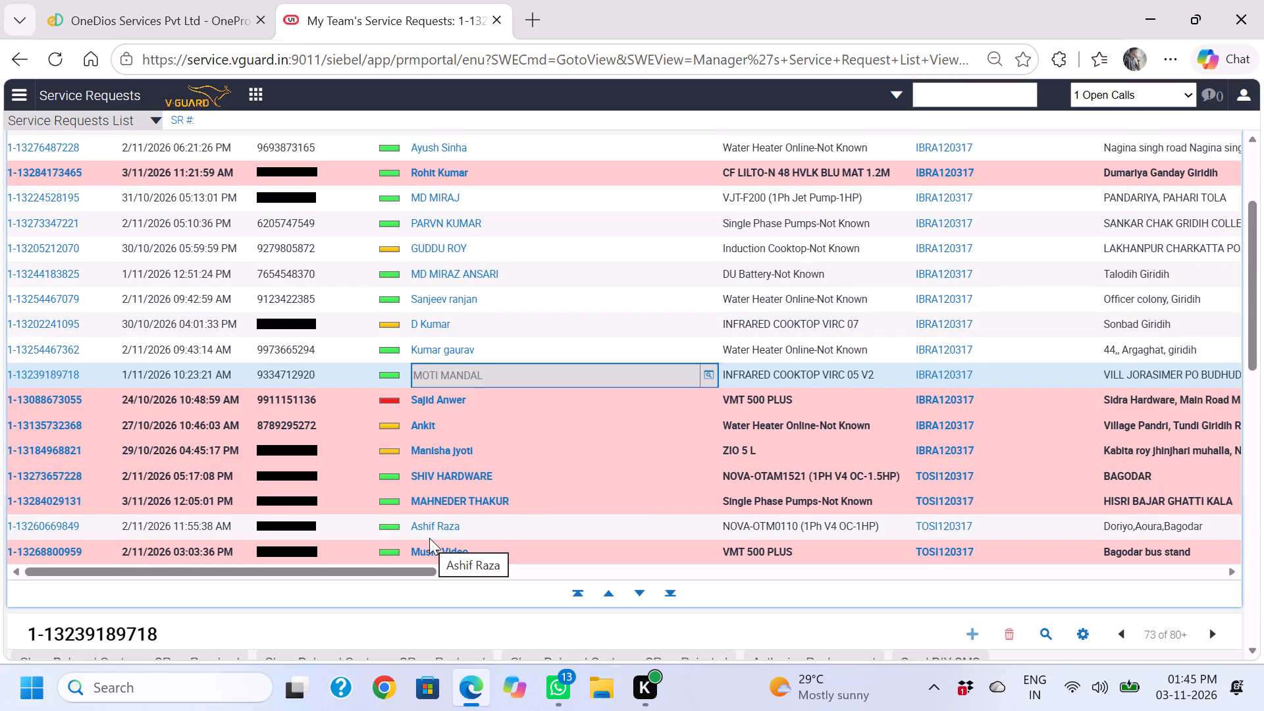
scroll(429, 538, up, 1)
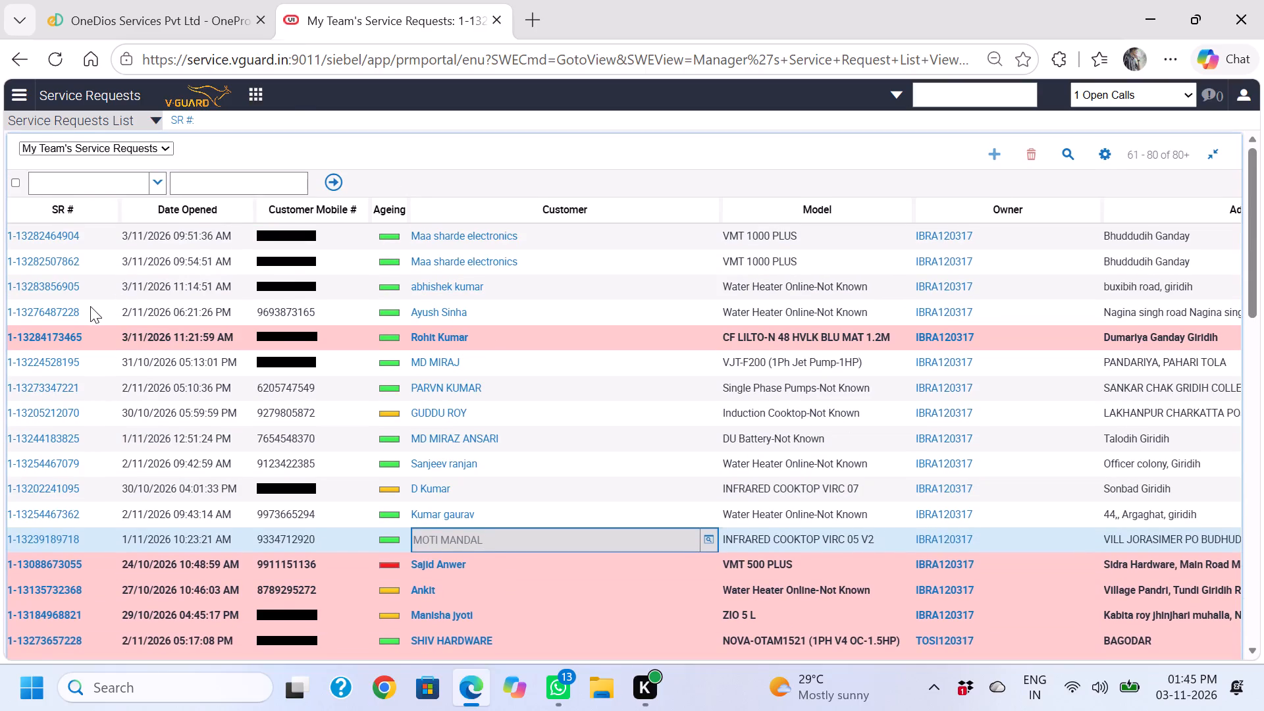
drag(90, 306, 7, 323)
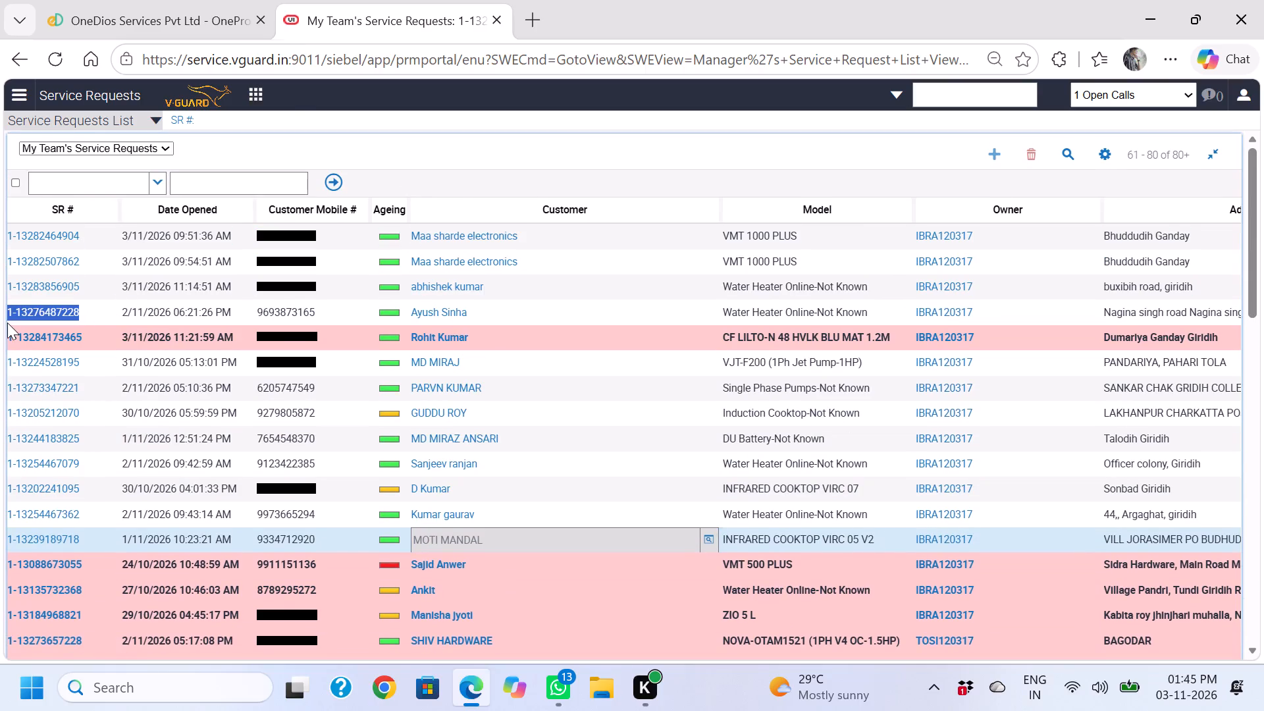
drag(82, 312, 16, 320)
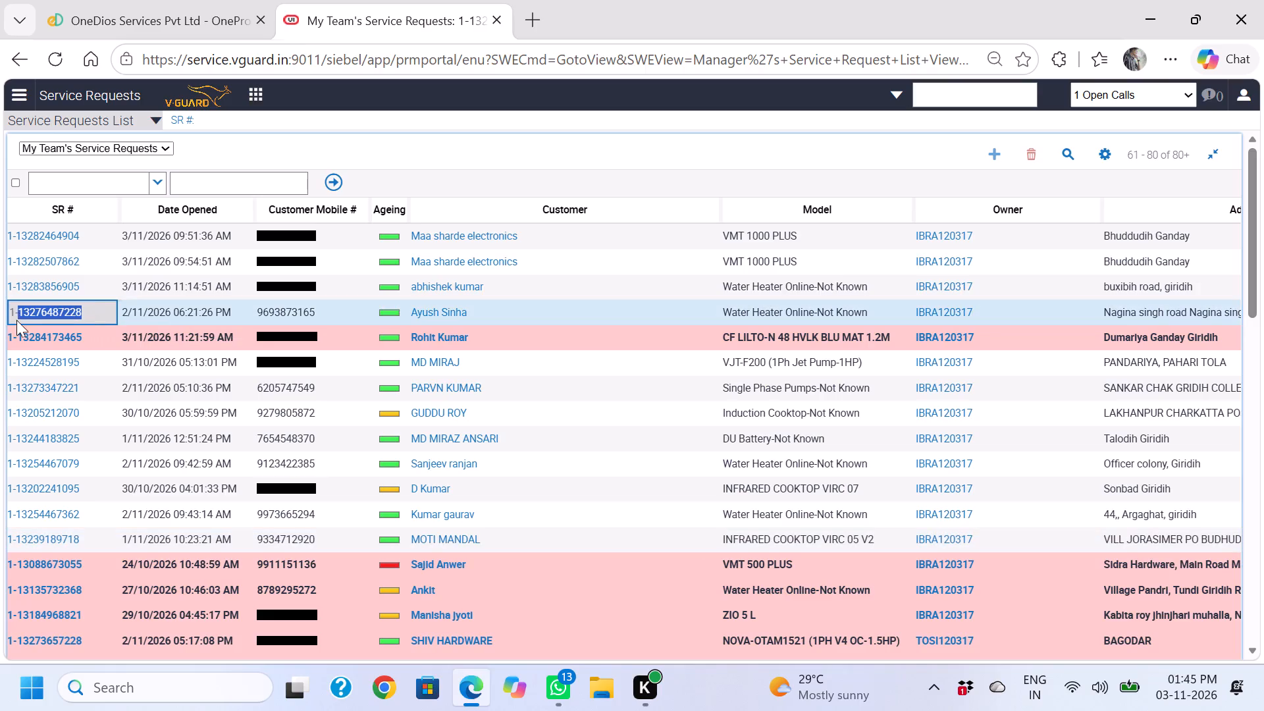
drag(16, 320, 0, 325)
click(49, 243)
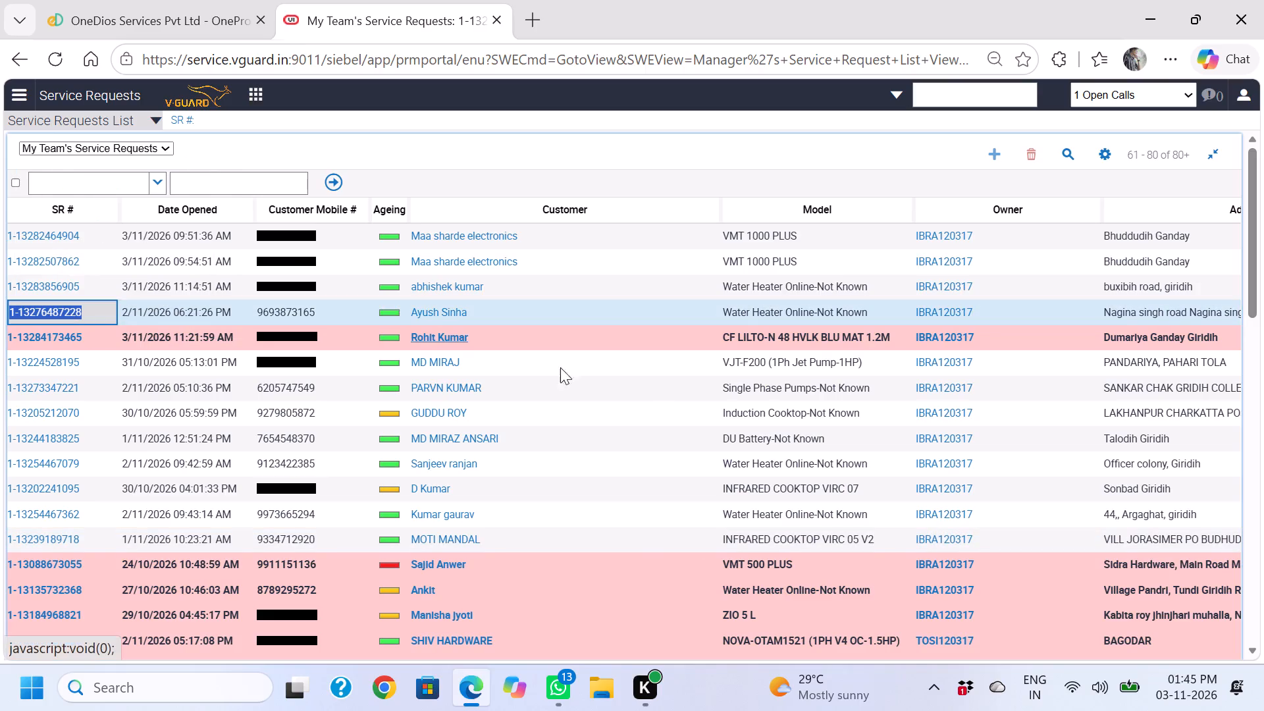
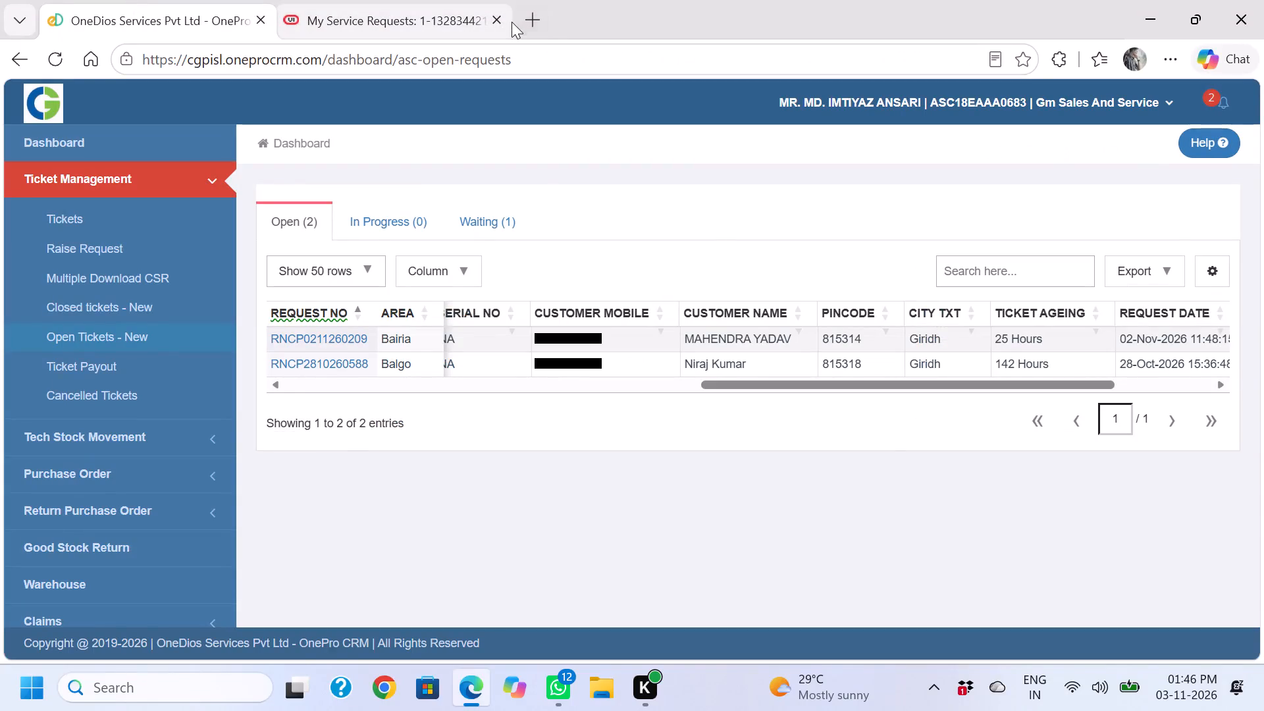
Open a new blank browser tab alongside the OnePro and V-Guard CRM pages.
click(512, 22)
click(535, 11)
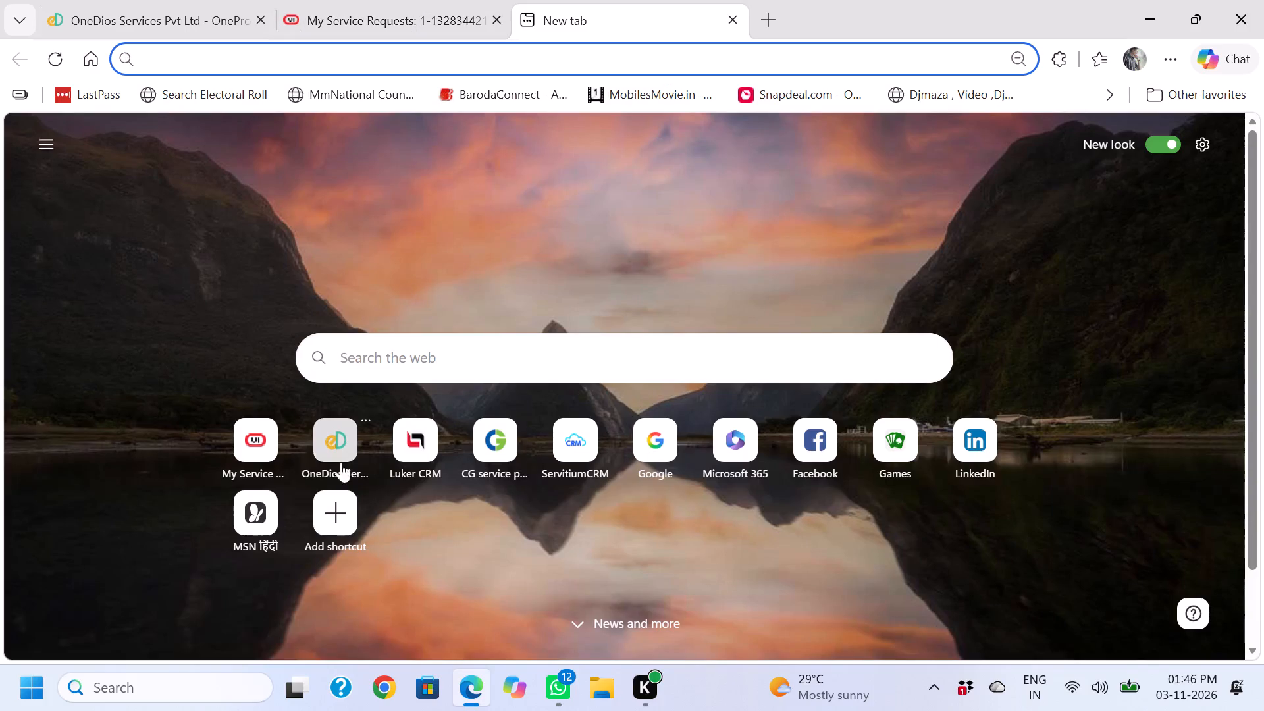
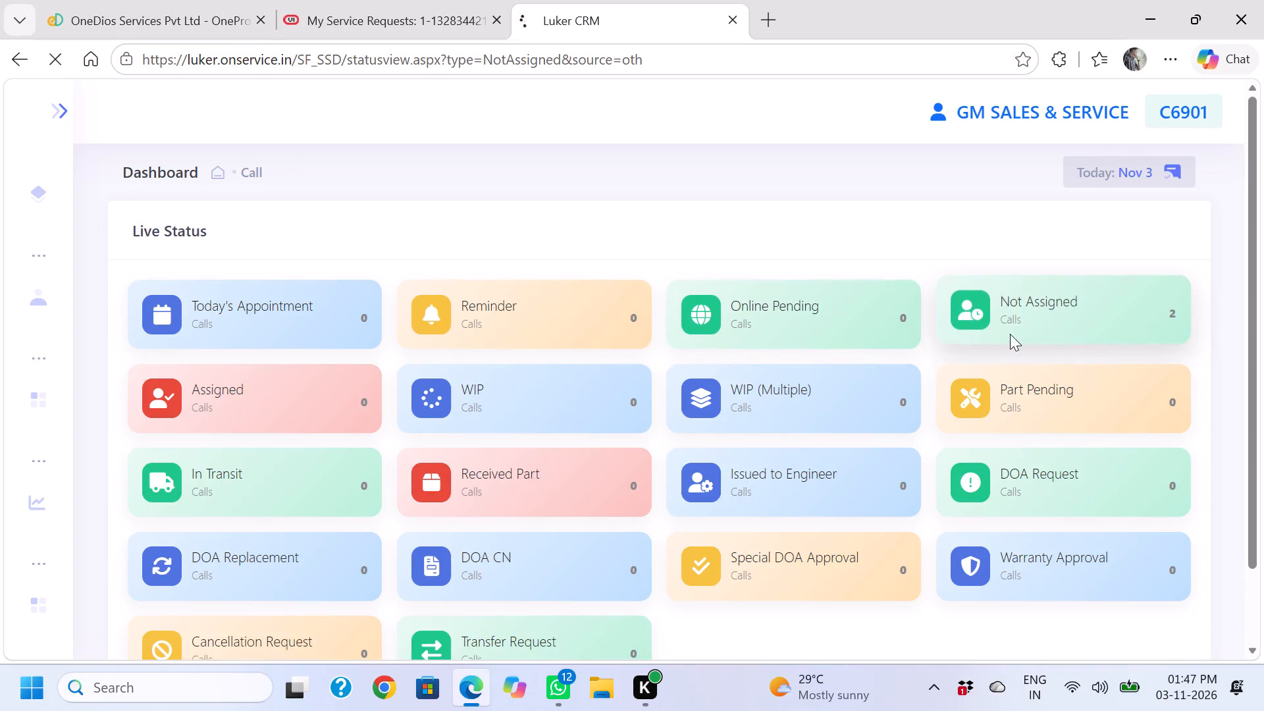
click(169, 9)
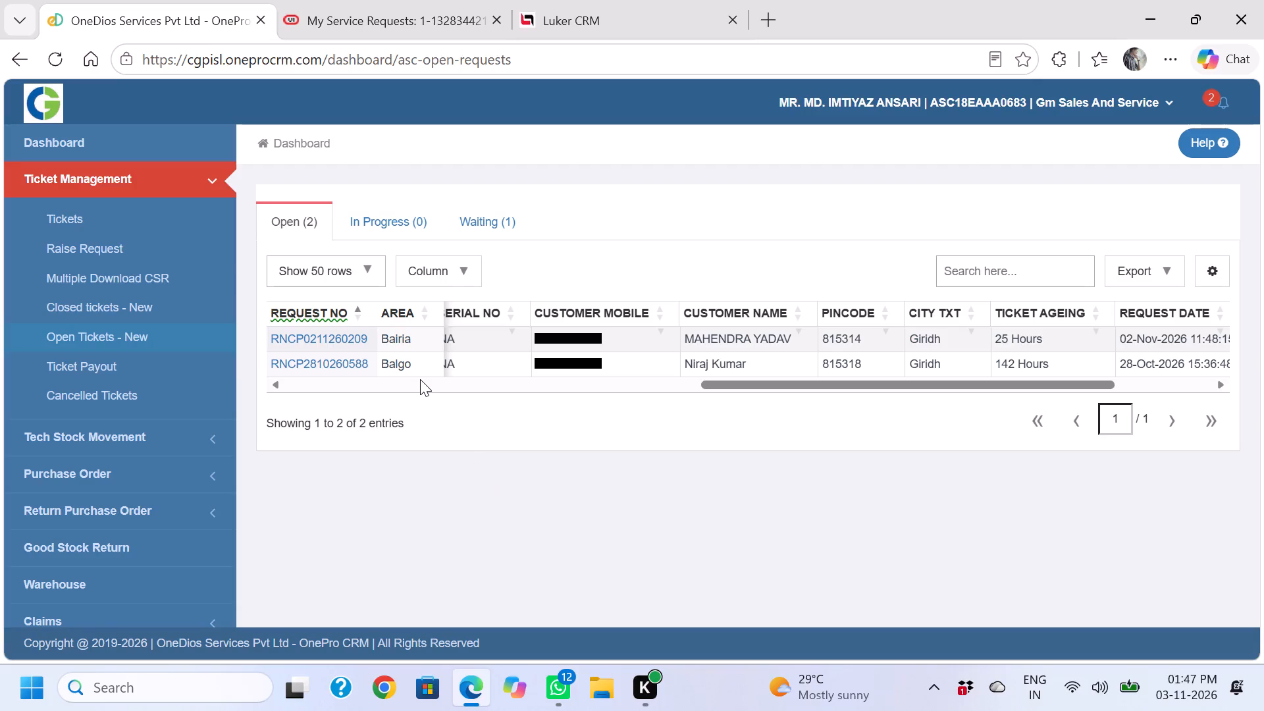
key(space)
click(643, 0)
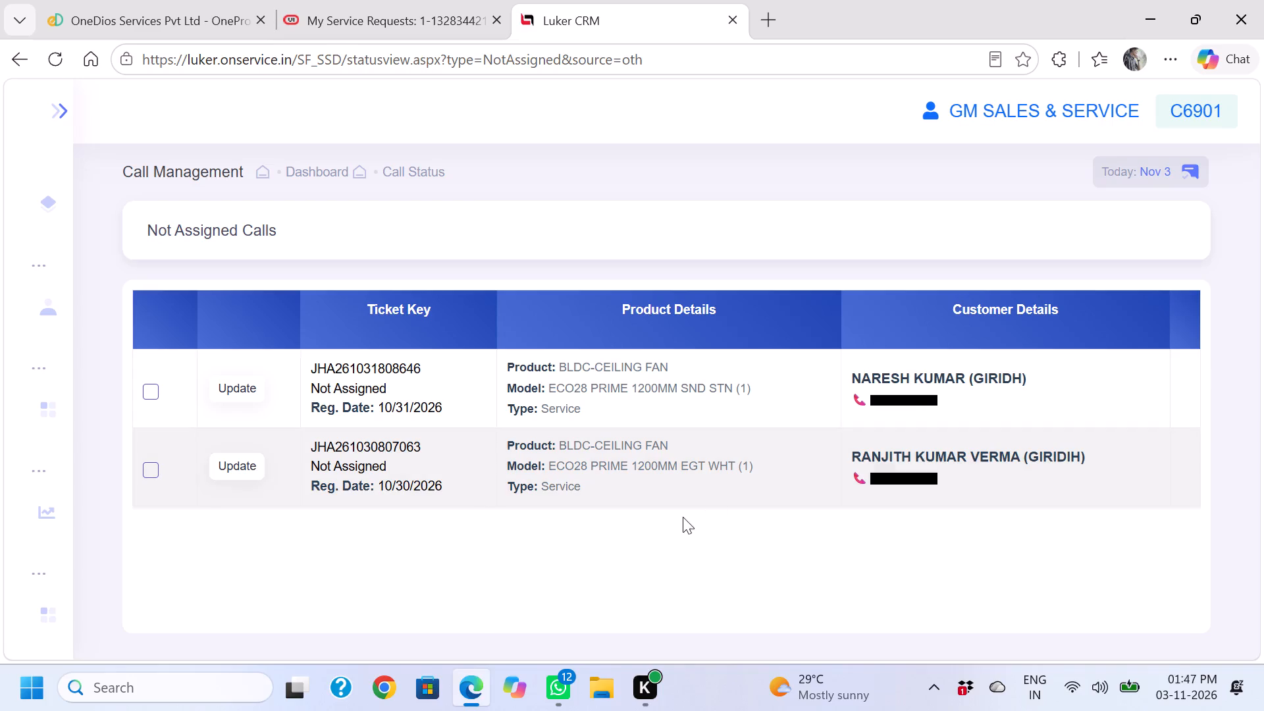
click(151, 395)
click(223, 392)
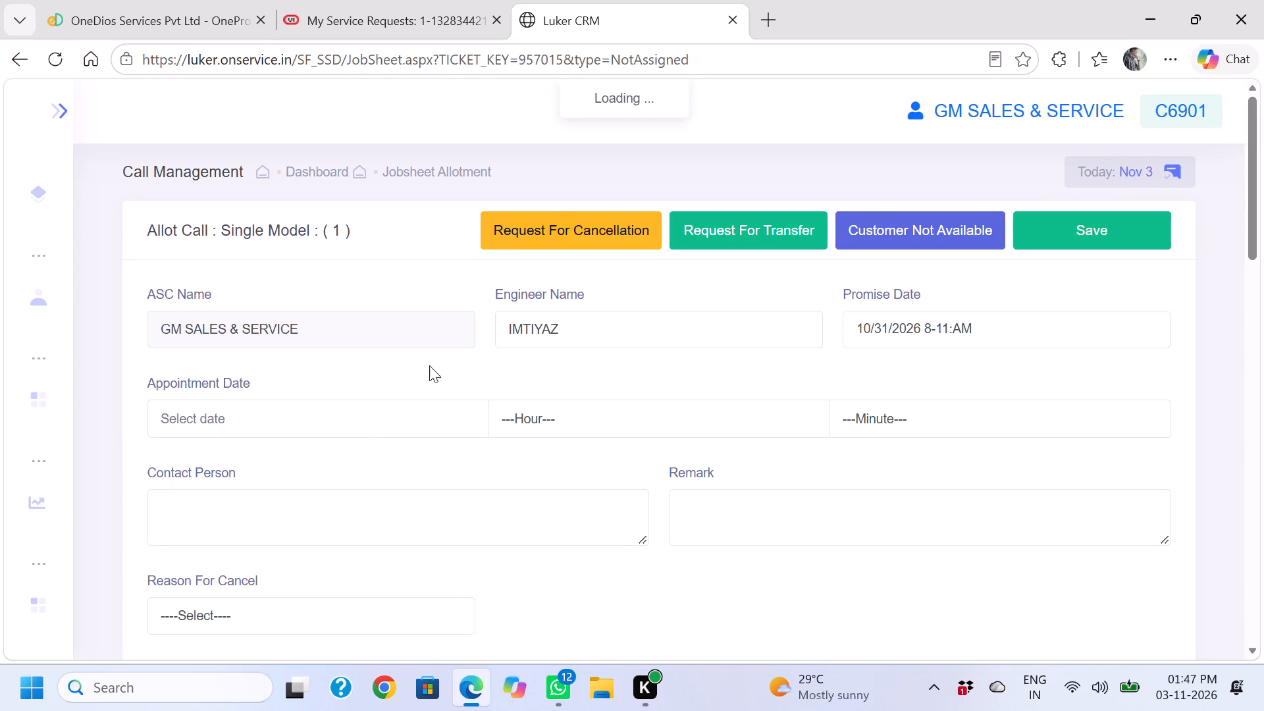
scroll(434, 365, up, 1)
scroll(443, 365, down, 1)
scroll(458, 365, up, 2)
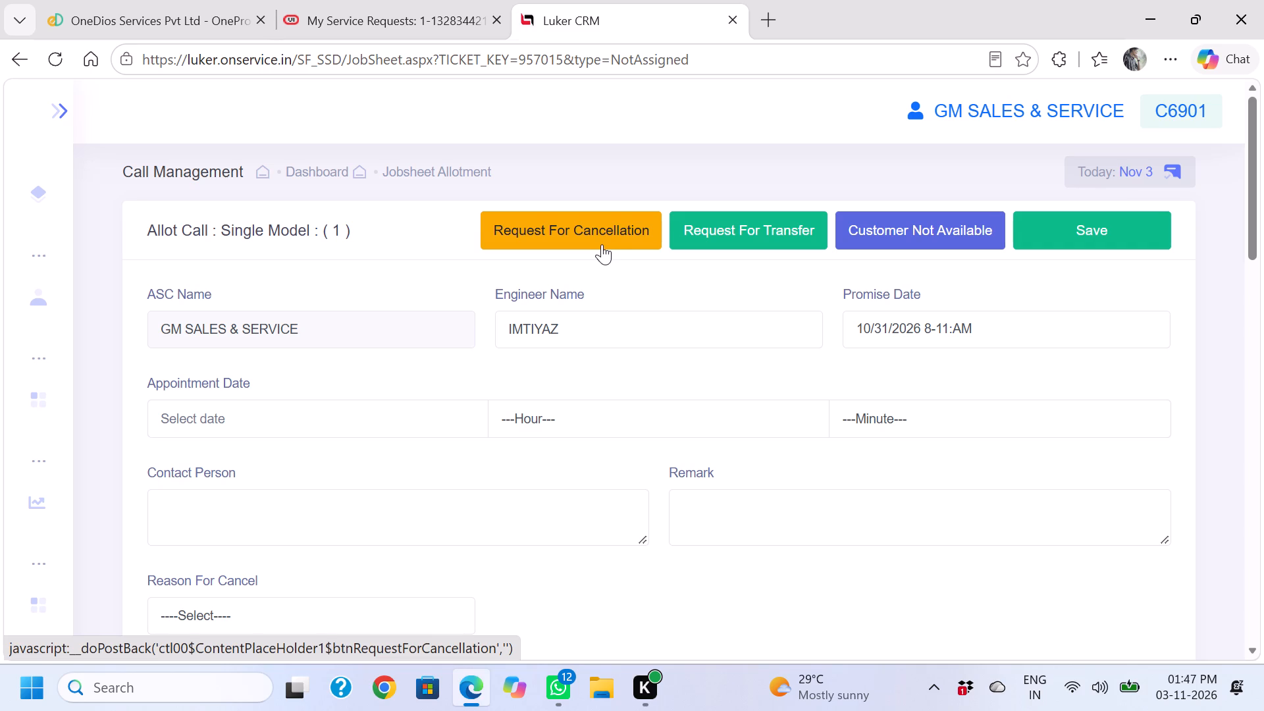
Set the ticket's appointment date to 11/03/2026.
scroll(595, 467, down, 1)
click(343, 248)
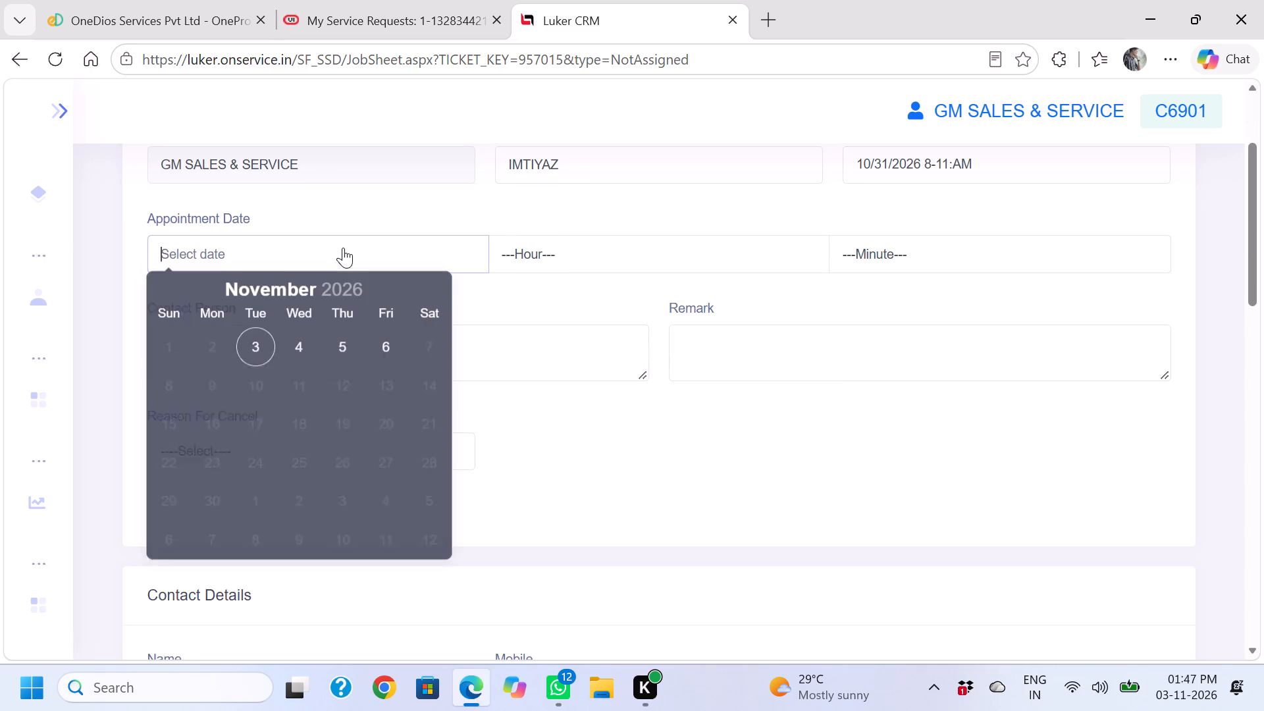
click(257, 351)
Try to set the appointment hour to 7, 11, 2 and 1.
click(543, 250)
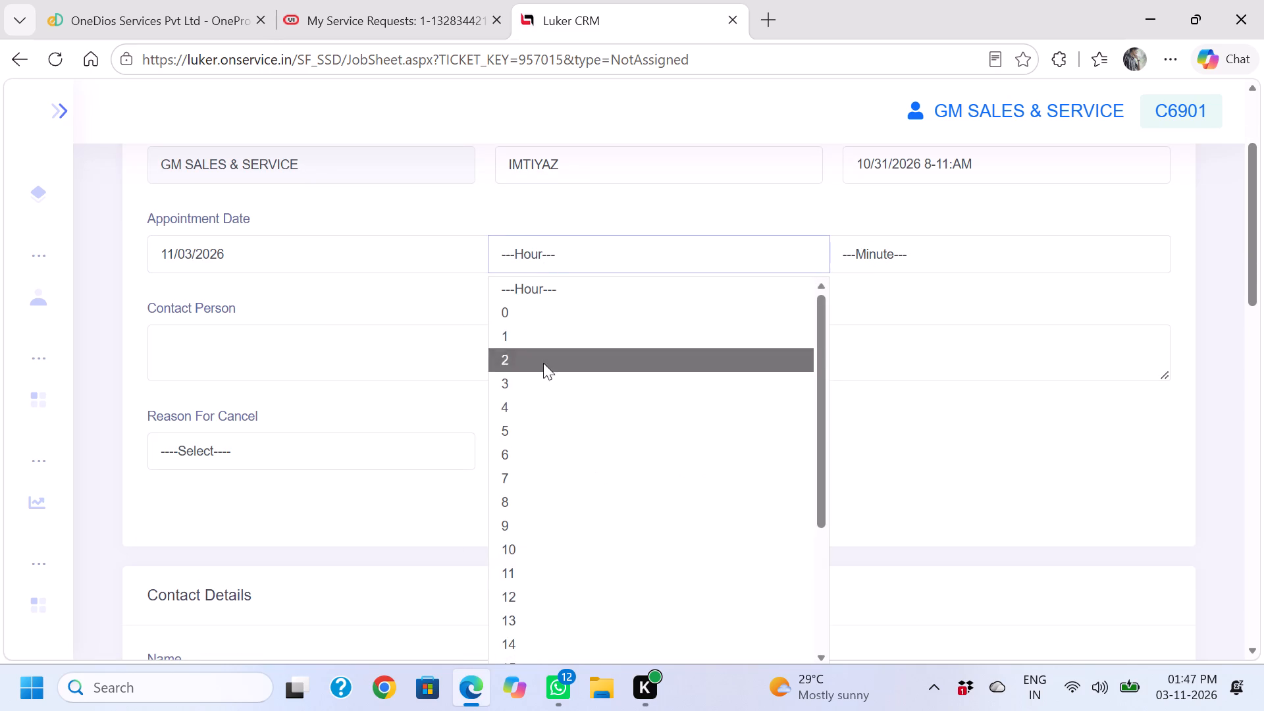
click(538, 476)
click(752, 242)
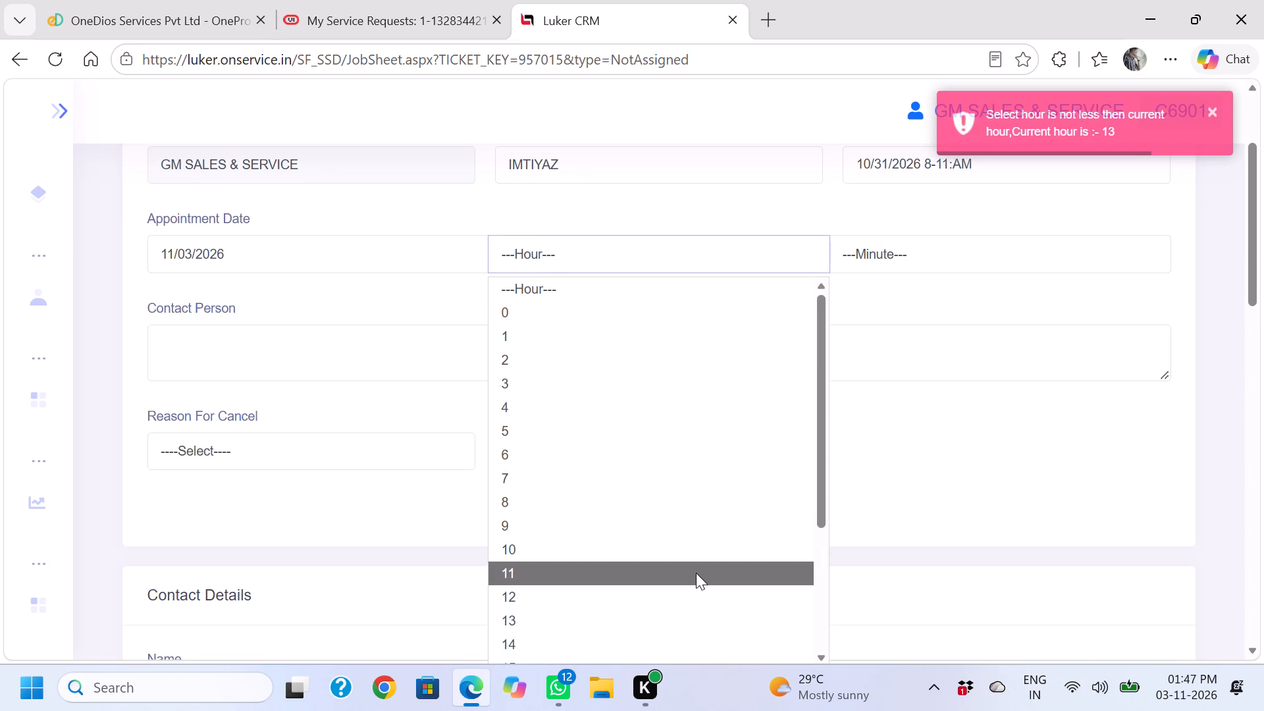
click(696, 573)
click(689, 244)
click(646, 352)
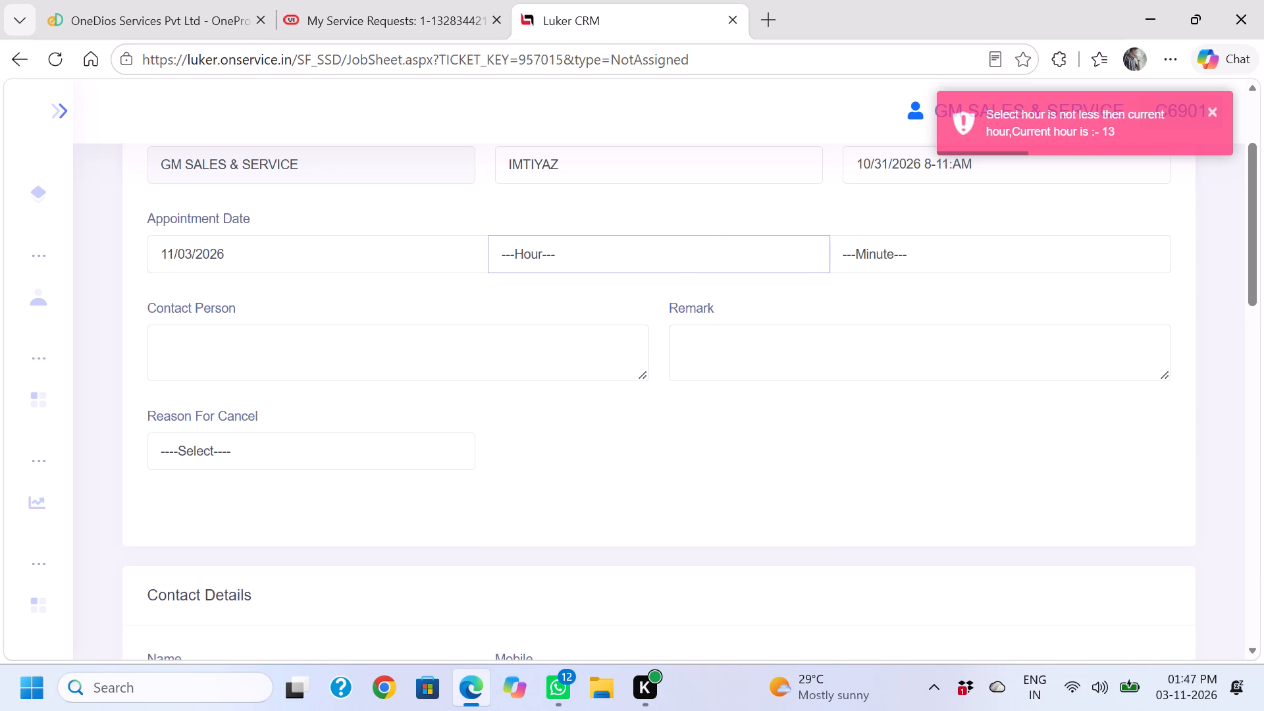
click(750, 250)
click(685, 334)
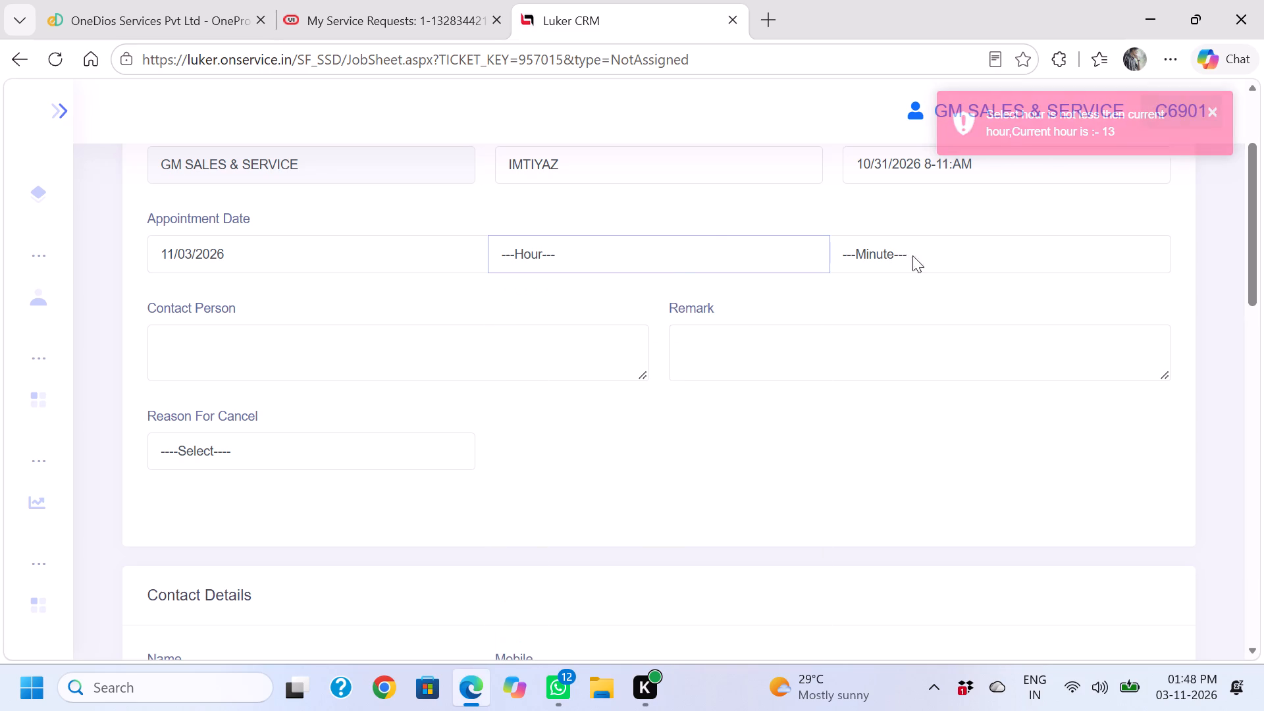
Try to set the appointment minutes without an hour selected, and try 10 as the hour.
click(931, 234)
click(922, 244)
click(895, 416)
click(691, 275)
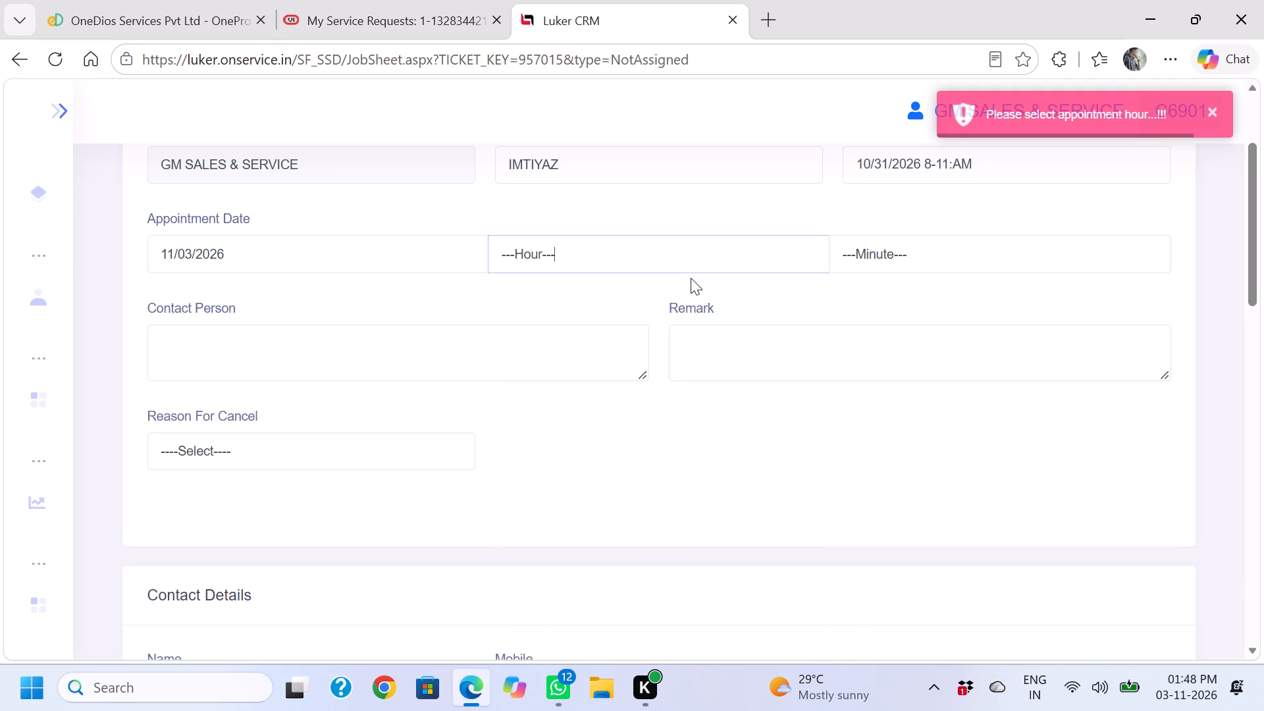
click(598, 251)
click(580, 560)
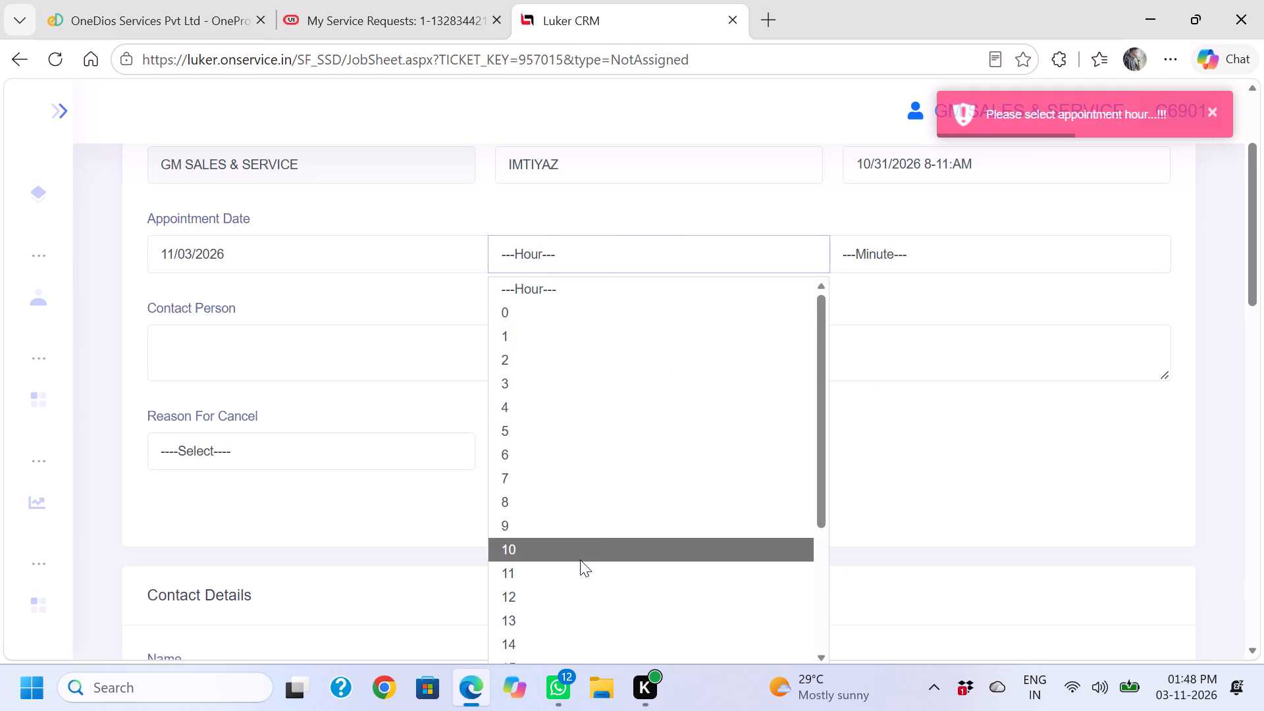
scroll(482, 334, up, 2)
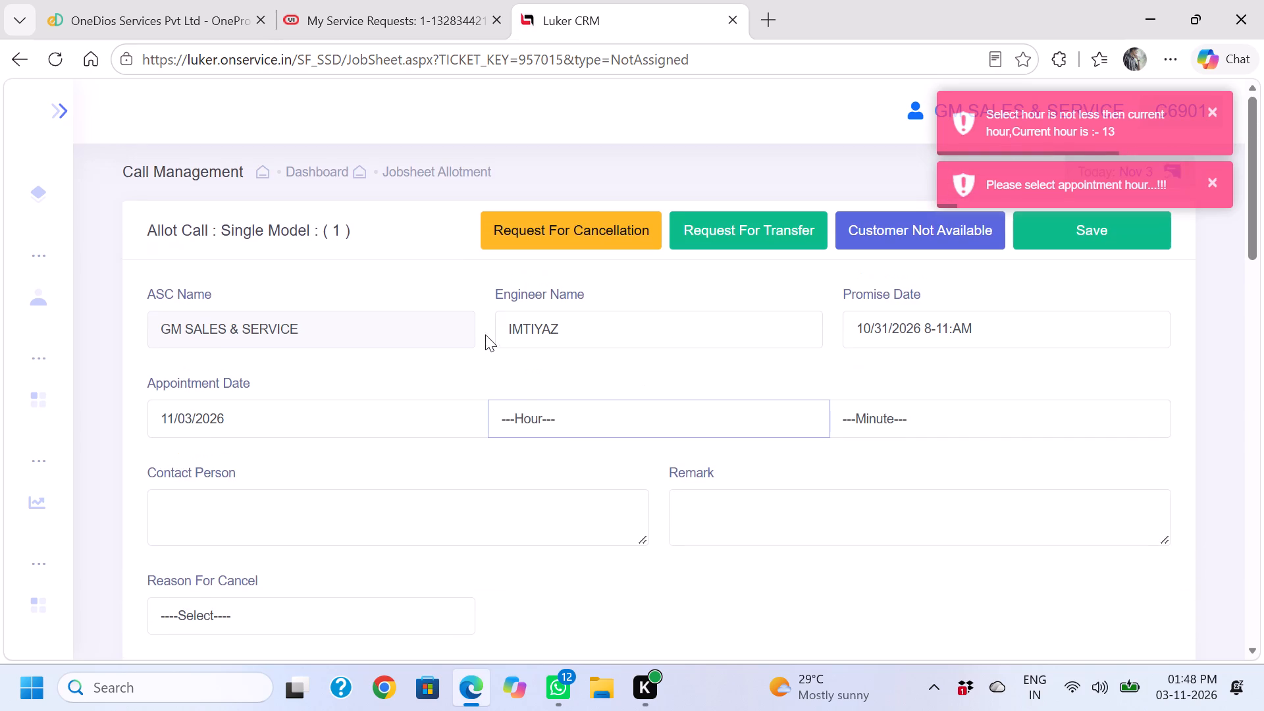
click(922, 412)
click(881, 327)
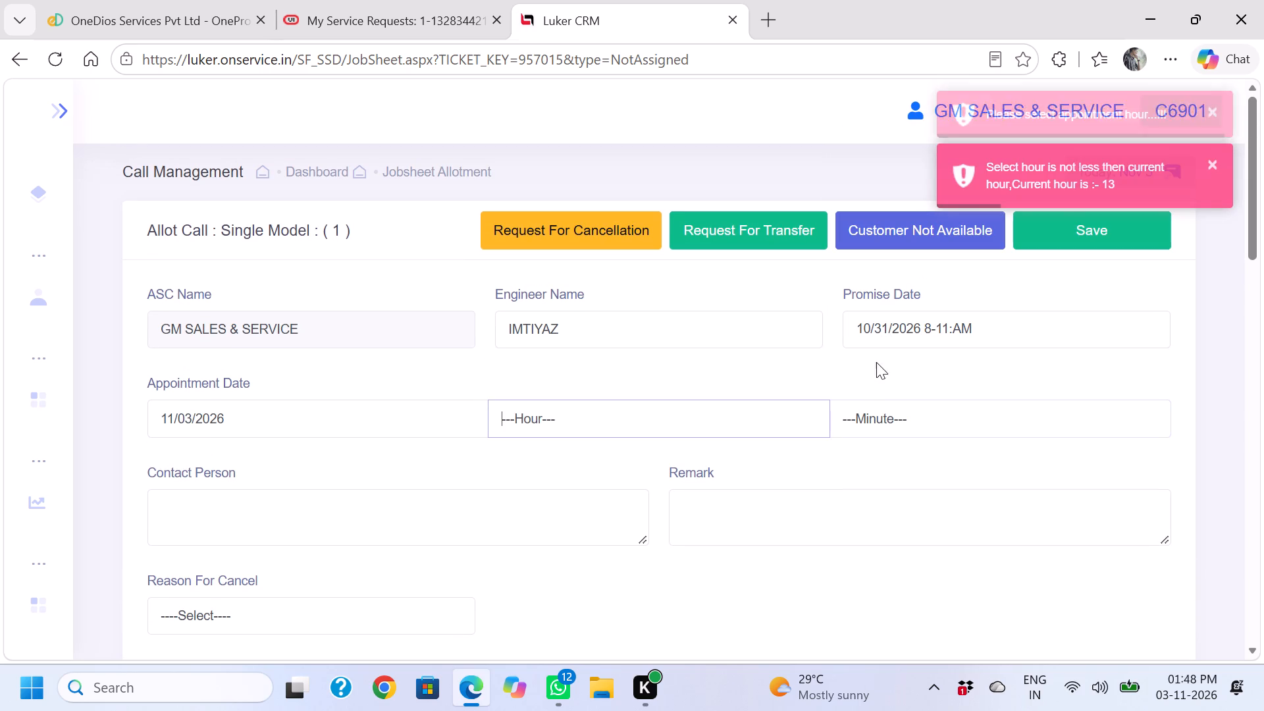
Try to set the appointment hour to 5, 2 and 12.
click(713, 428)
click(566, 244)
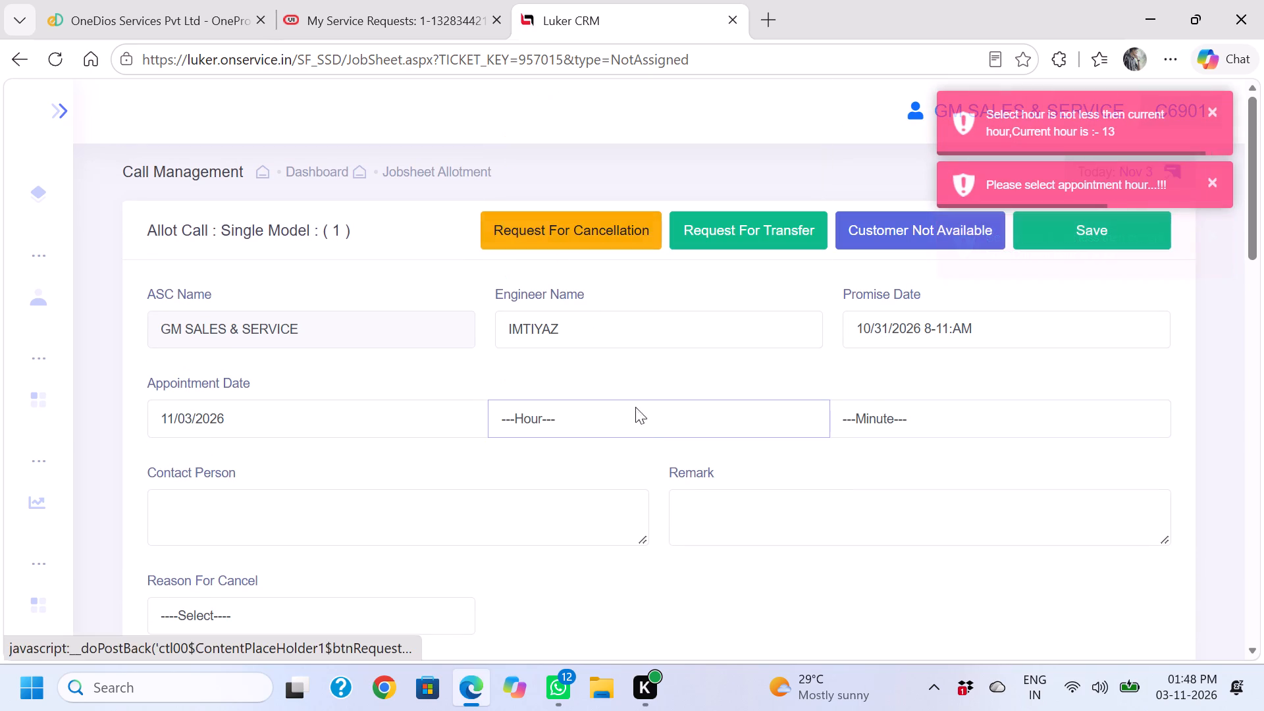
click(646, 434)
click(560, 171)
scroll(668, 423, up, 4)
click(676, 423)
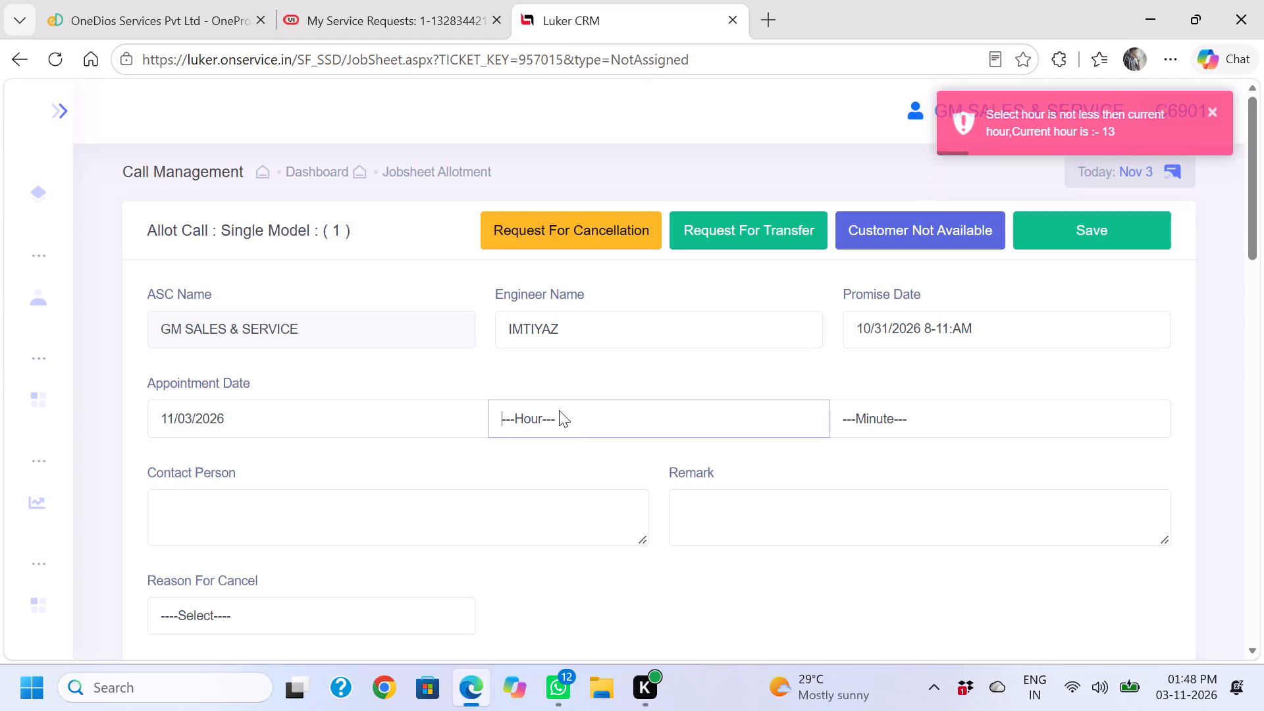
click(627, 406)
Set the appointment hour to 13.
scroll(556, 520, down, 1)
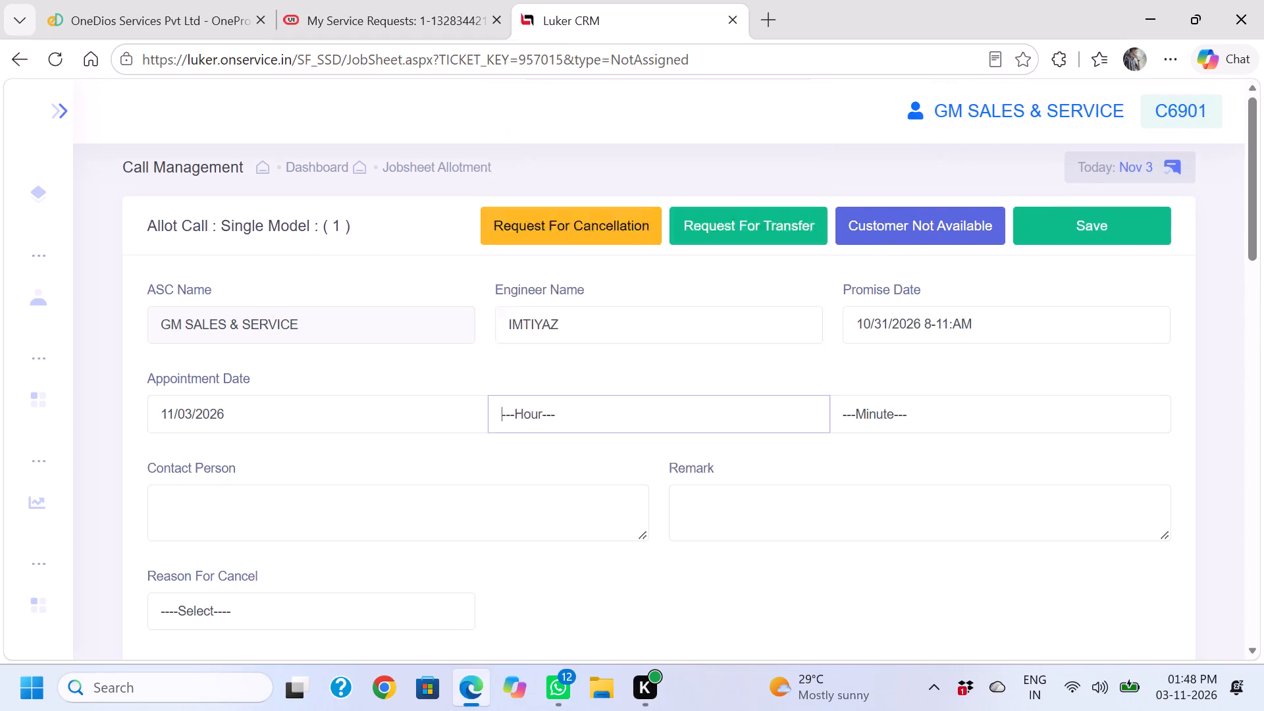
scroll(556, 520, down, 1)
scroll(566, 317, up, 2)
click(580, 435)
click(567, 417)
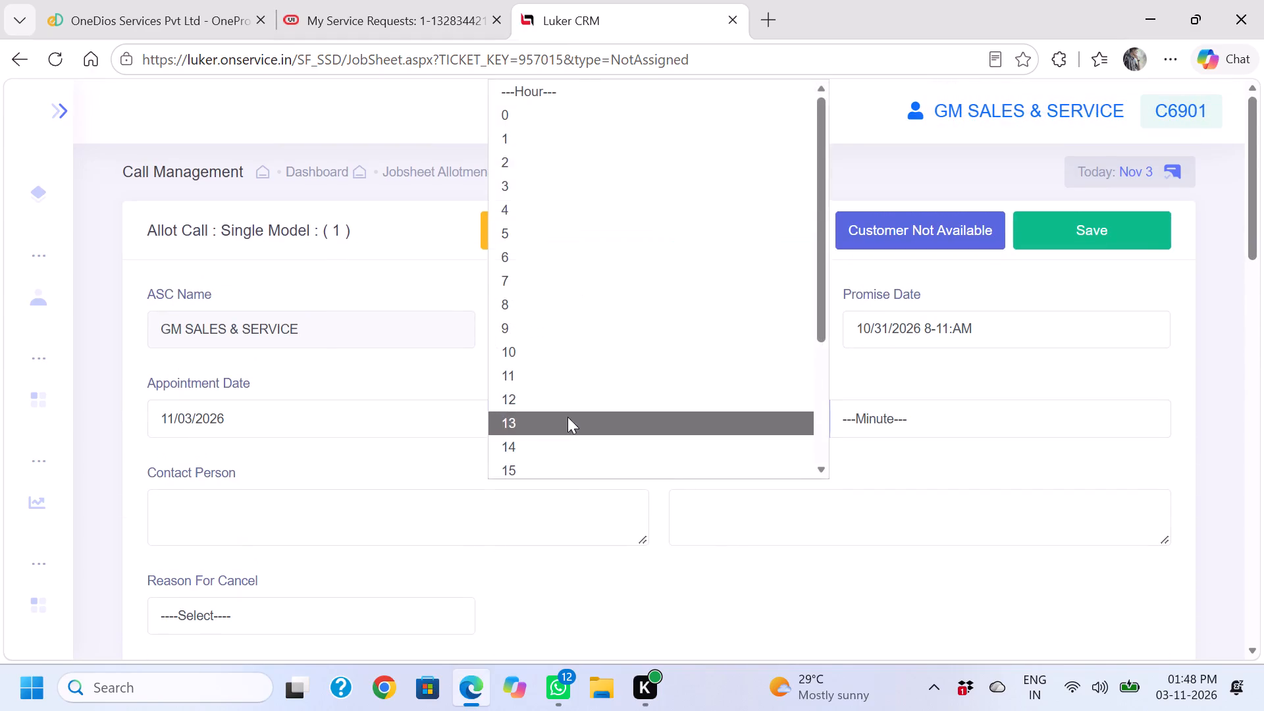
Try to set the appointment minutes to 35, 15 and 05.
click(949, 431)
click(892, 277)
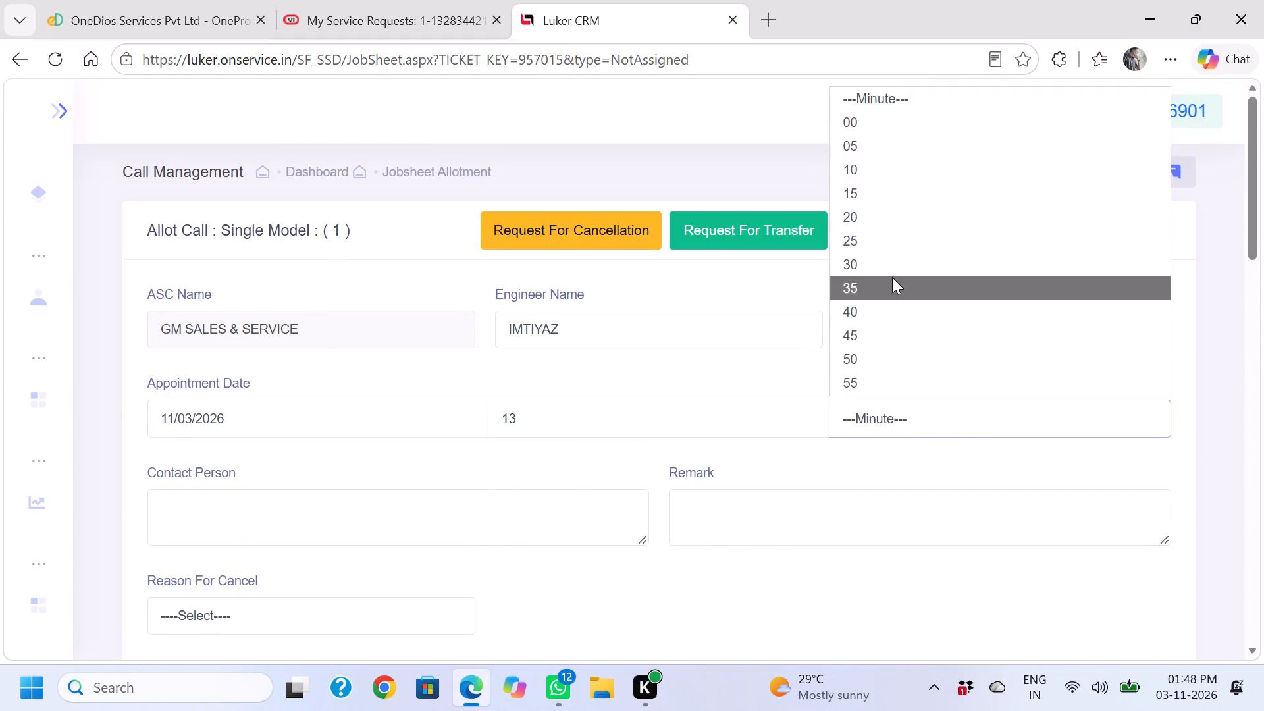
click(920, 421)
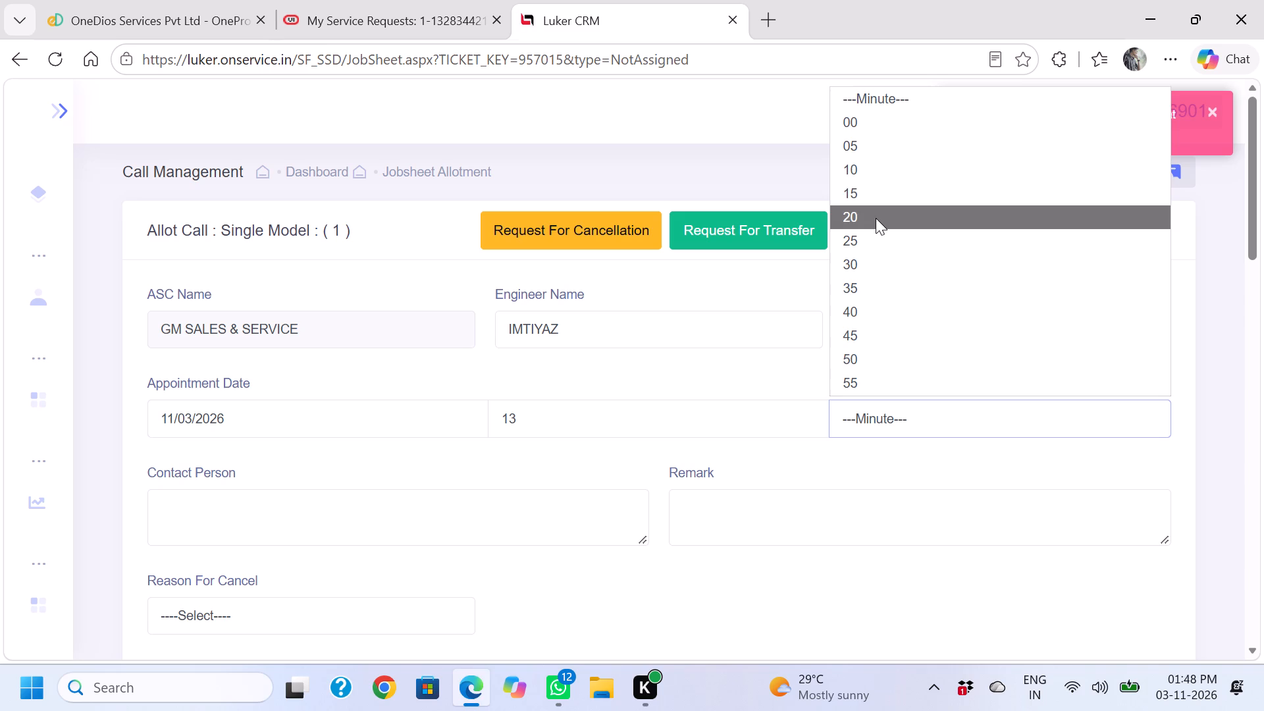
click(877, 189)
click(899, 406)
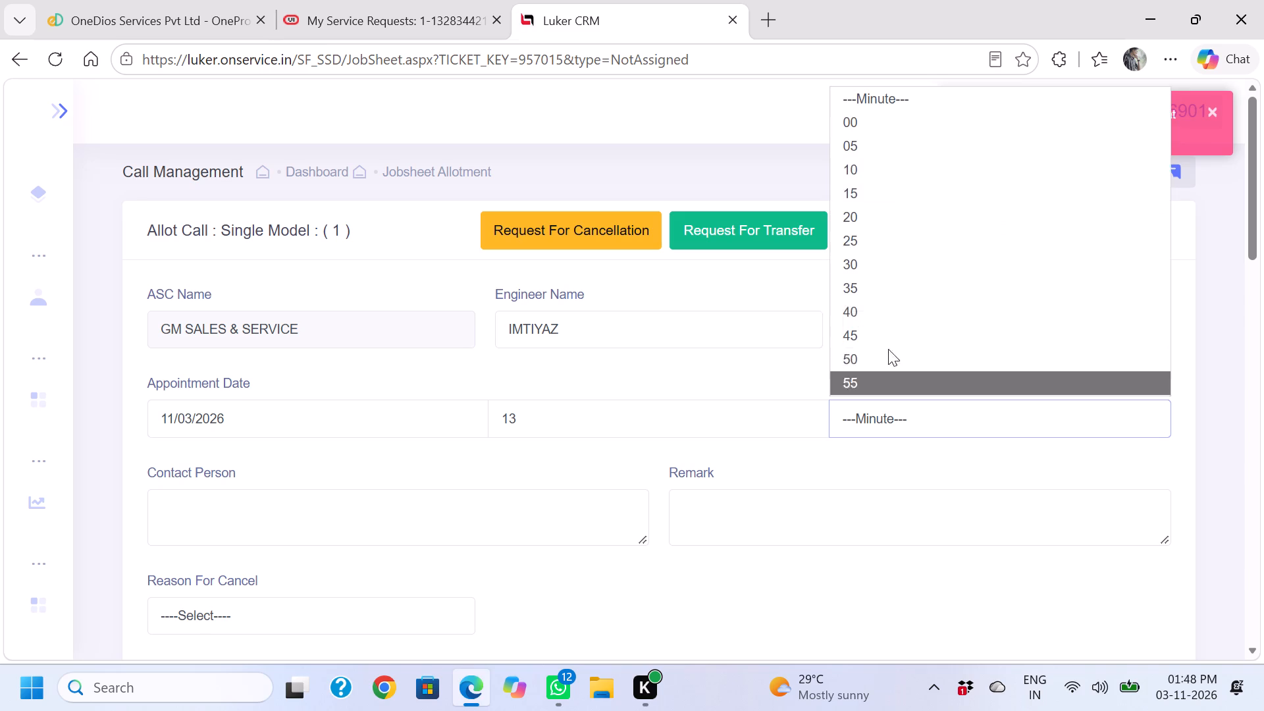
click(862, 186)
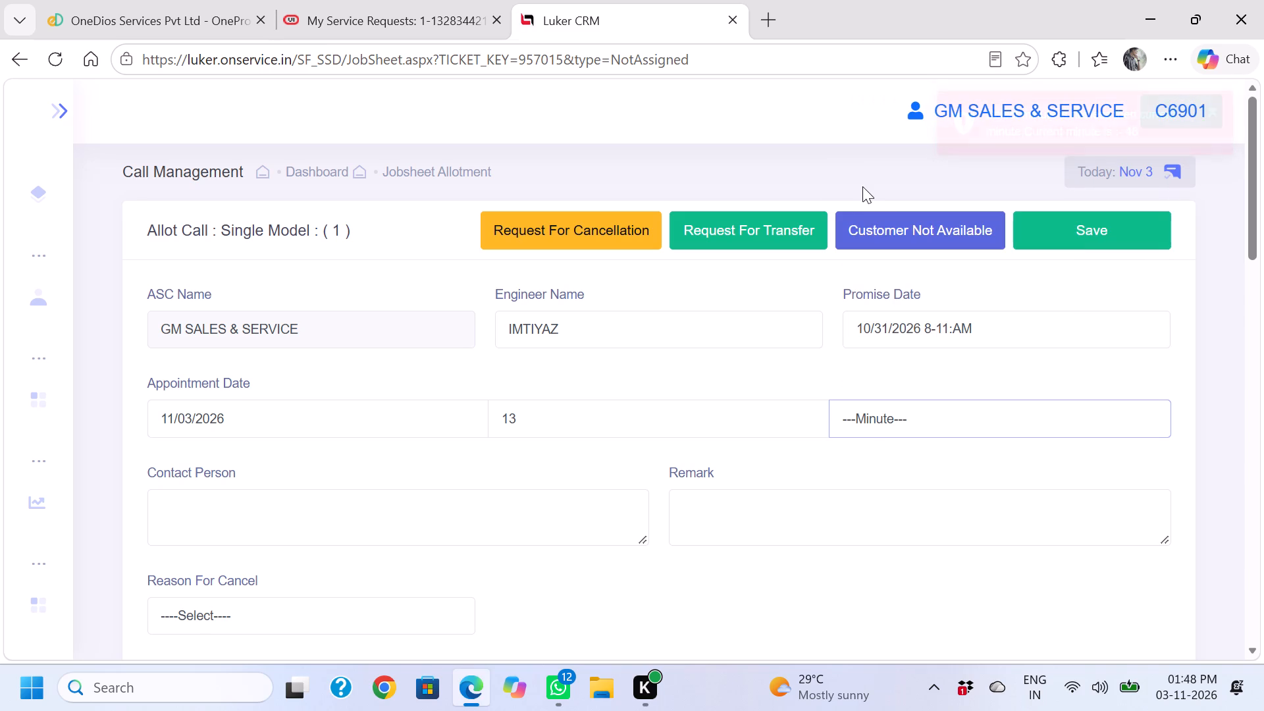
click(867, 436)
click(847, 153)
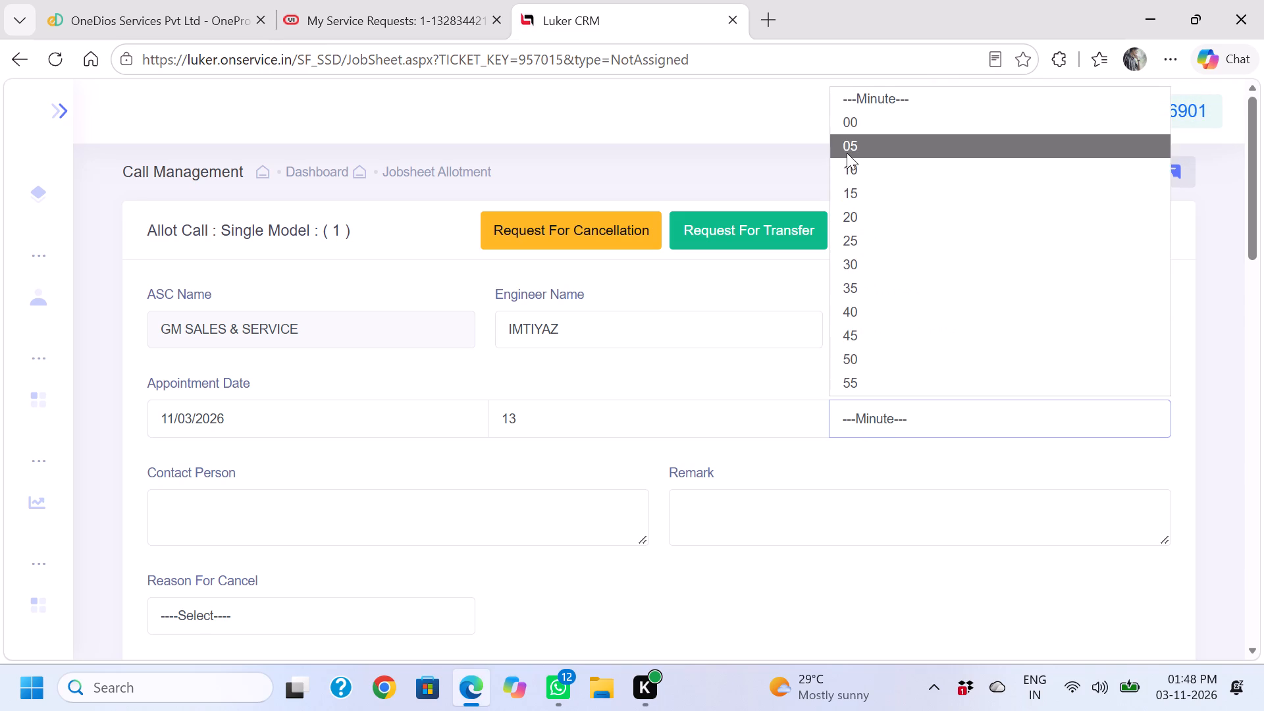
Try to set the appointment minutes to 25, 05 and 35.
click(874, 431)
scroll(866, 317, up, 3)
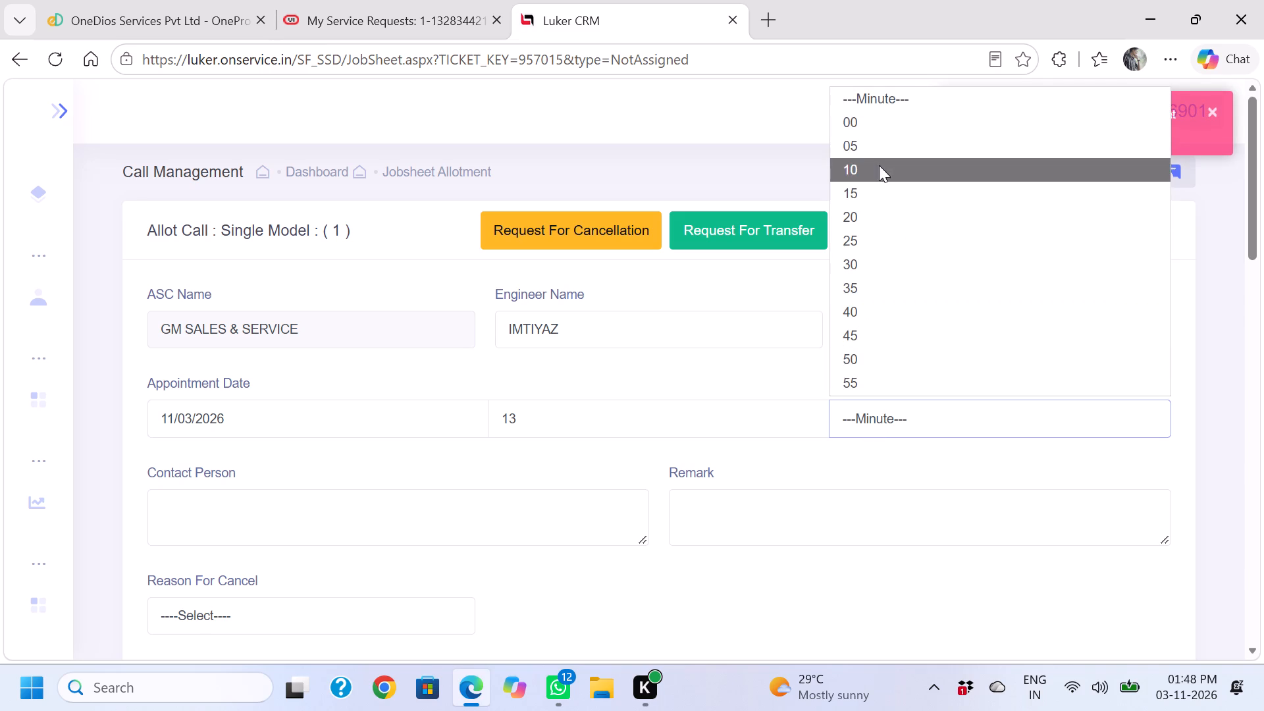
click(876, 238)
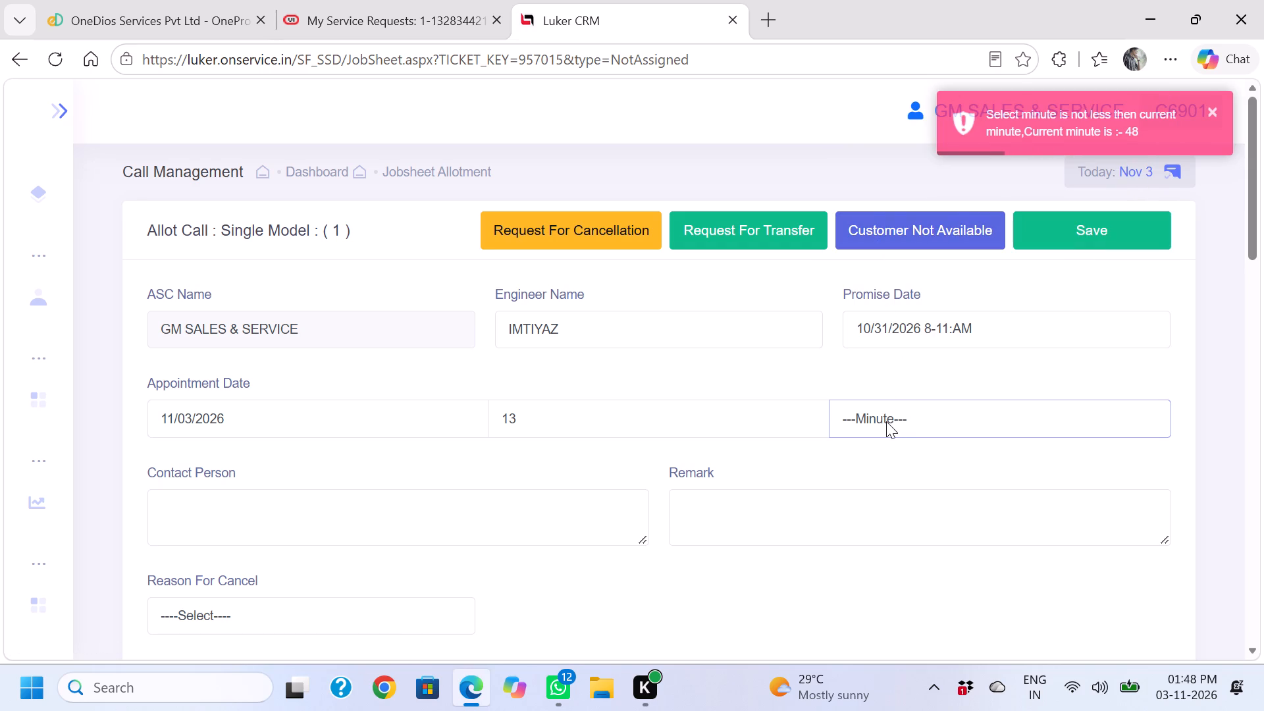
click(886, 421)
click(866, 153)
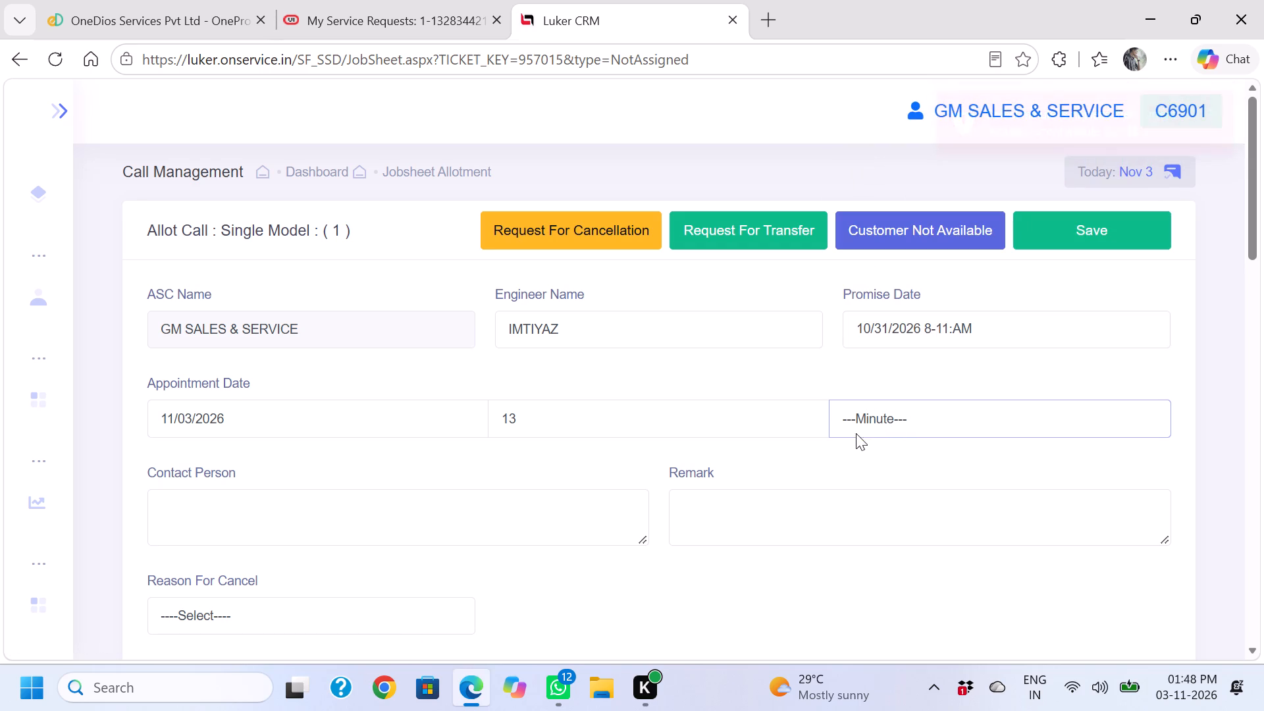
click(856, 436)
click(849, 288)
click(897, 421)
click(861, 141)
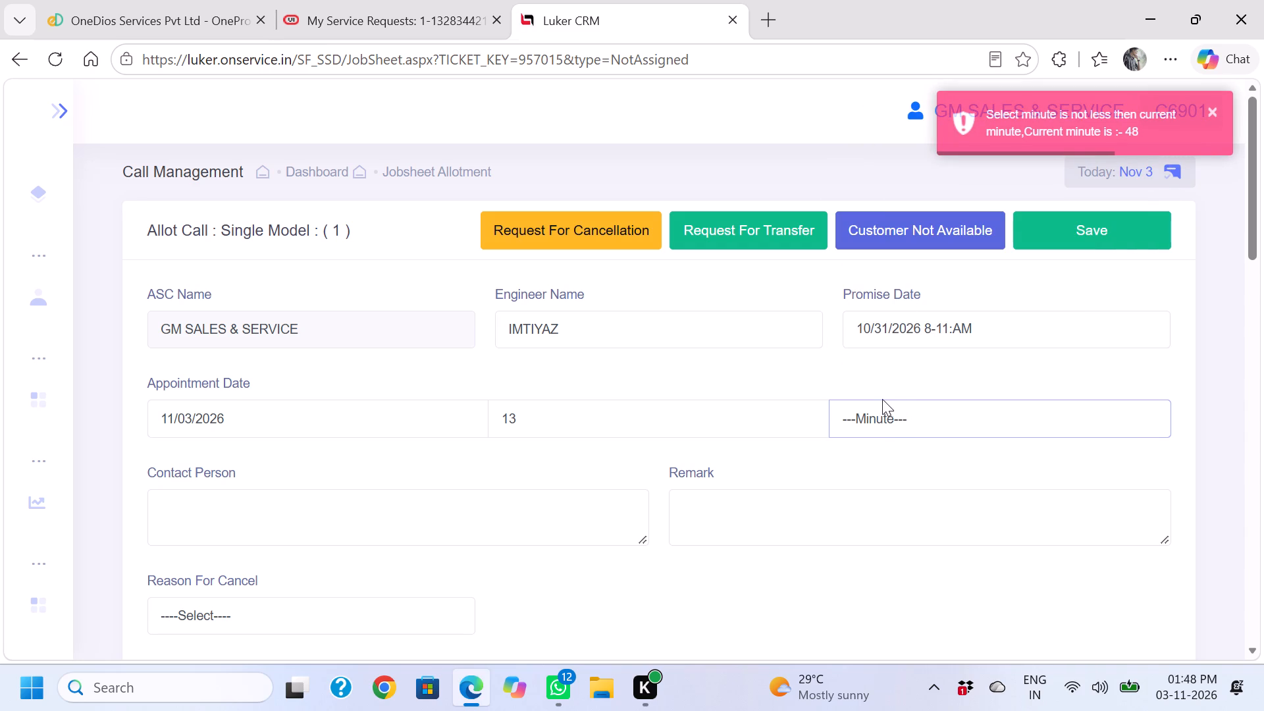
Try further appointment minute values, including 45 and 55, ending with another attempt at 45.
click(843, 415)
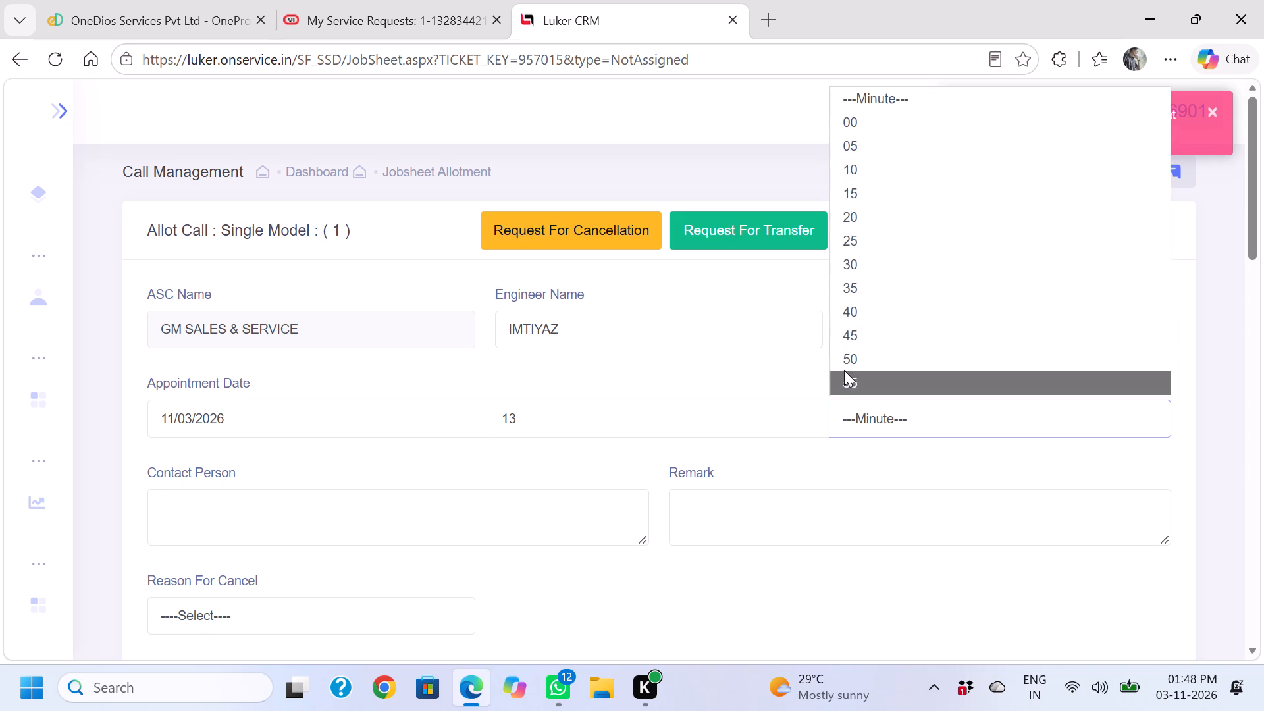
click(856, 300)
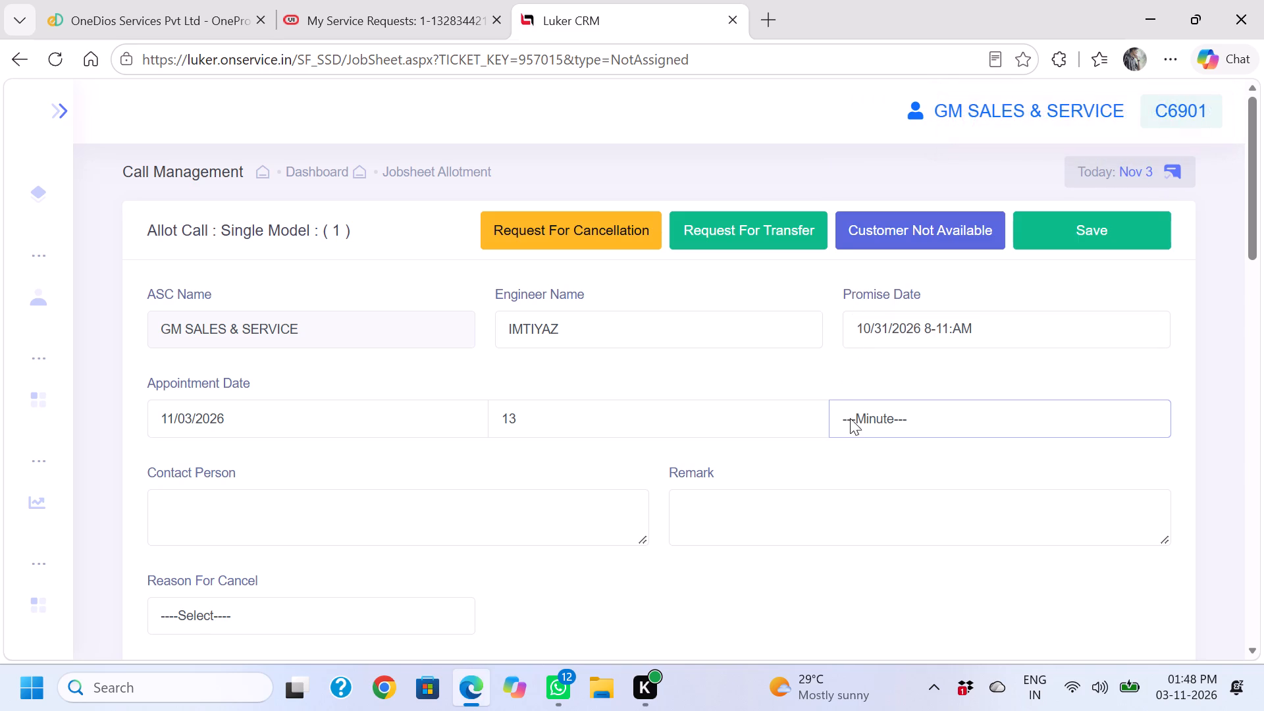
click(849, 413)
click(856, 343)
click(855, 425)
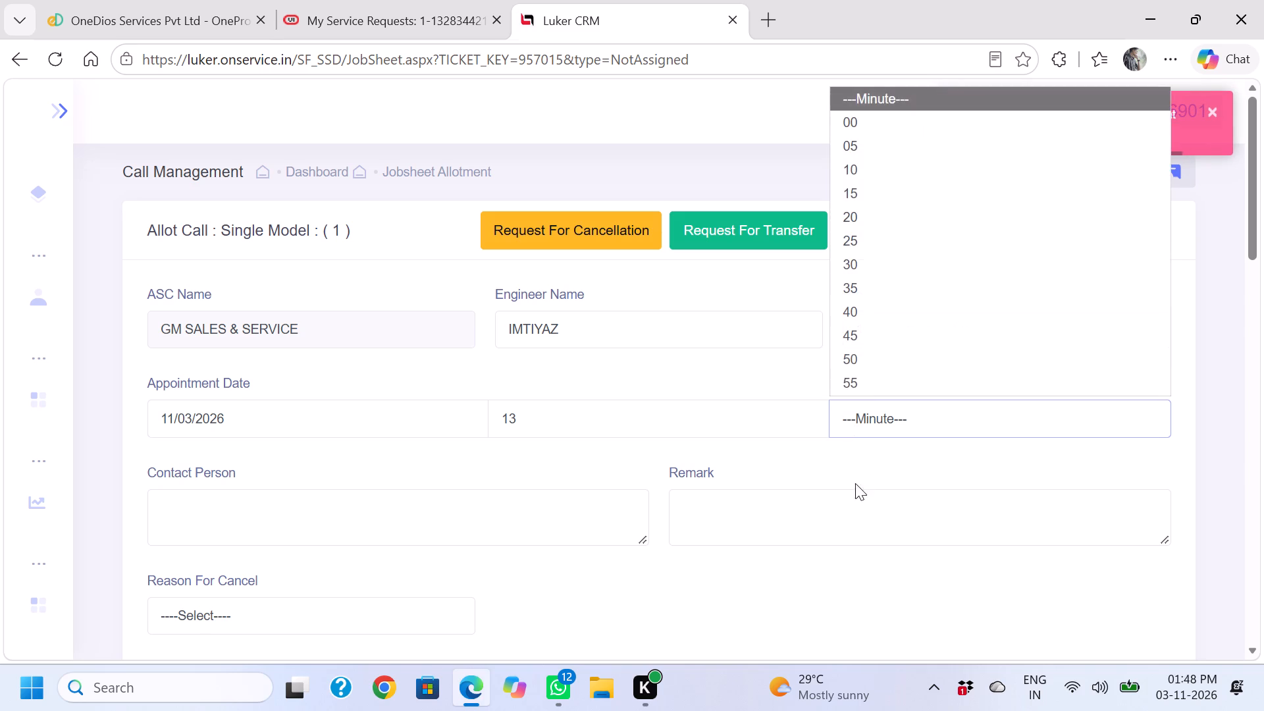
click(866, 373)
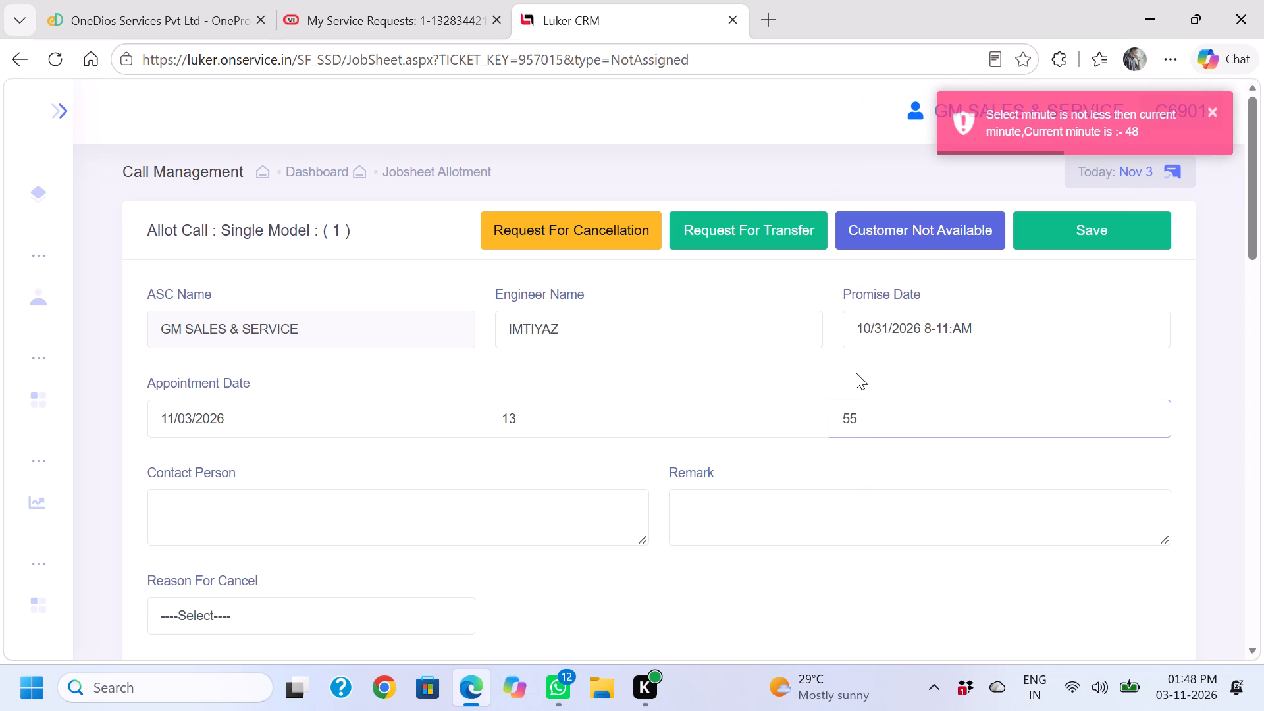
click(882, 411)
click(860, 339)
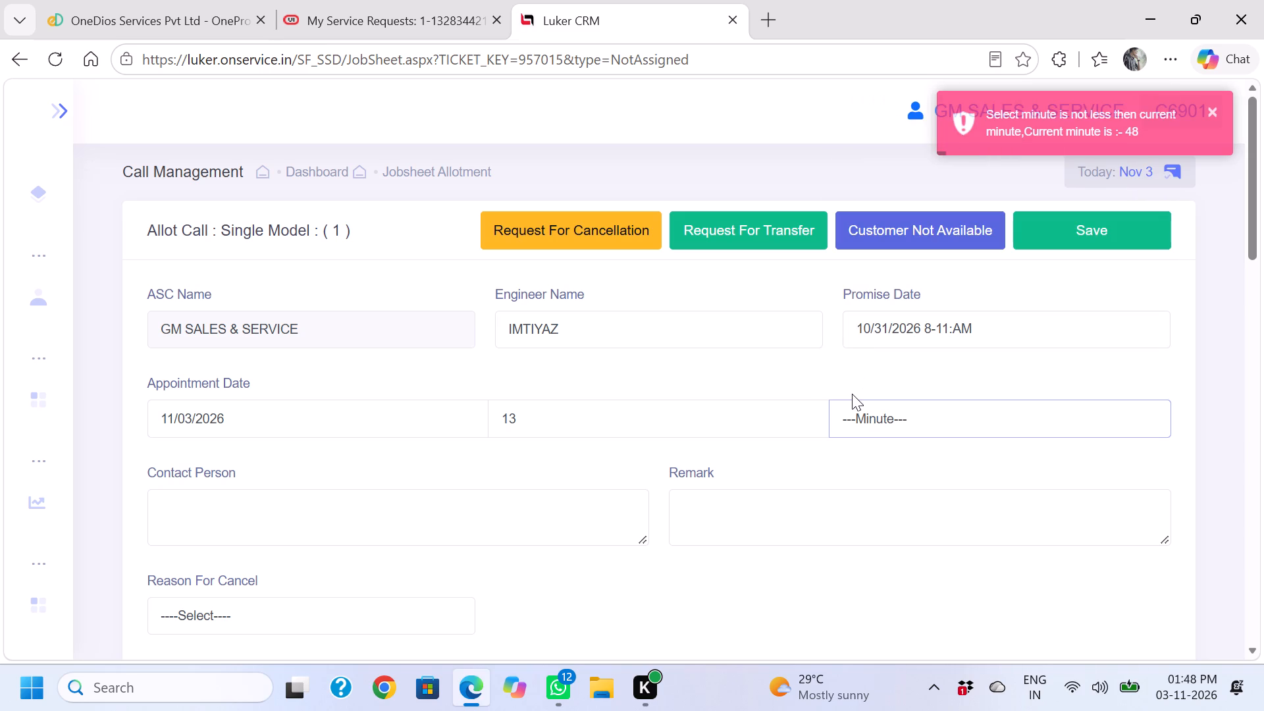
Set the appointment minutes to 55.
scroll(850, 396, down, 1)
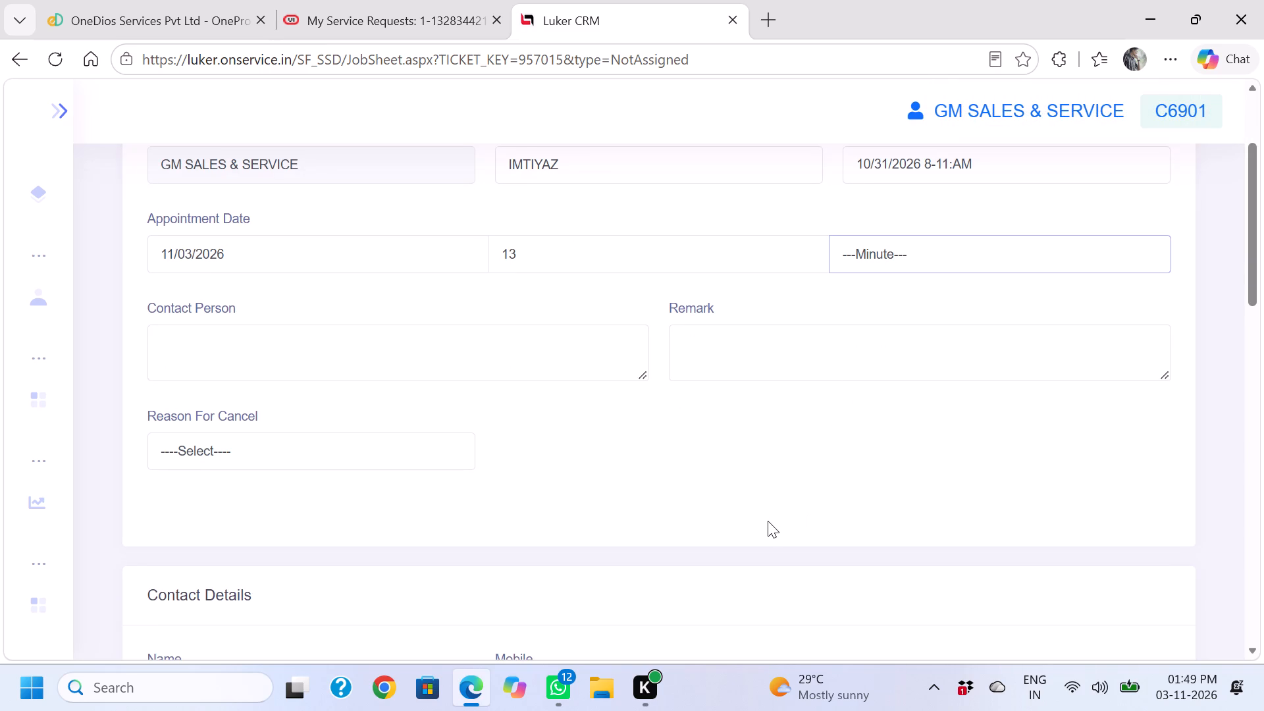
click(844, 248)
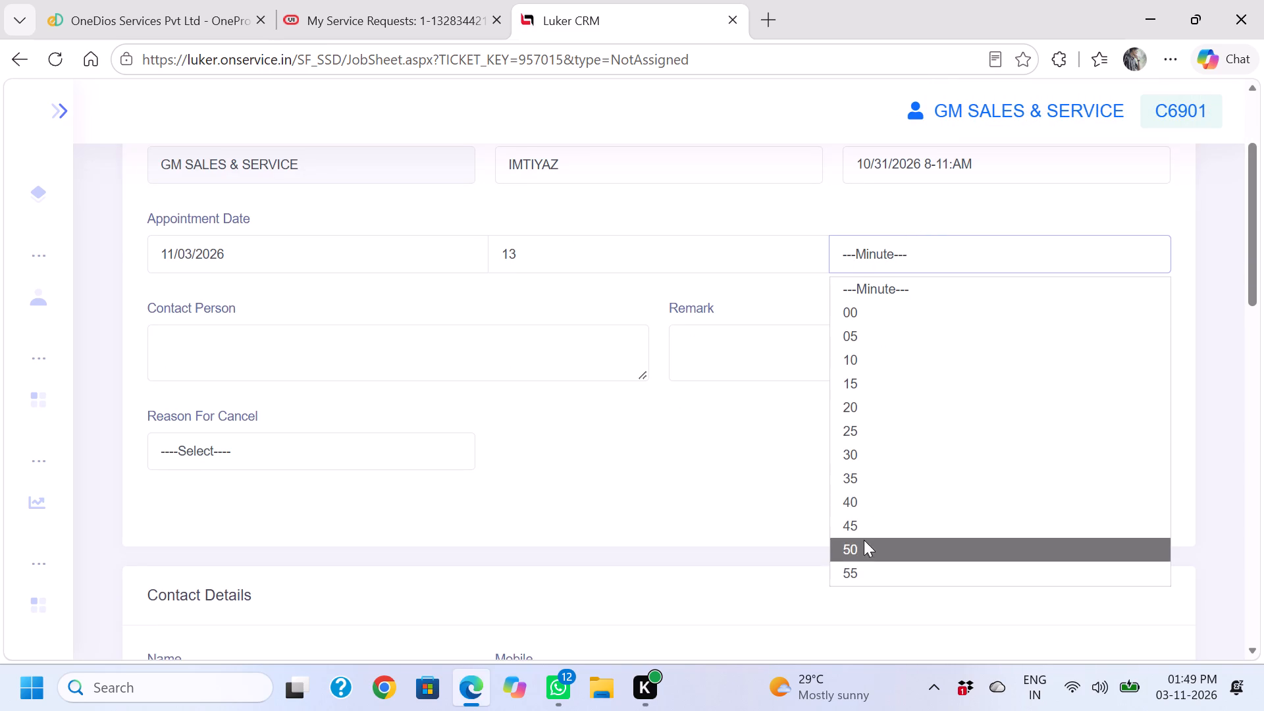
scroll(864, 540, down, 3)
click(853, 572)
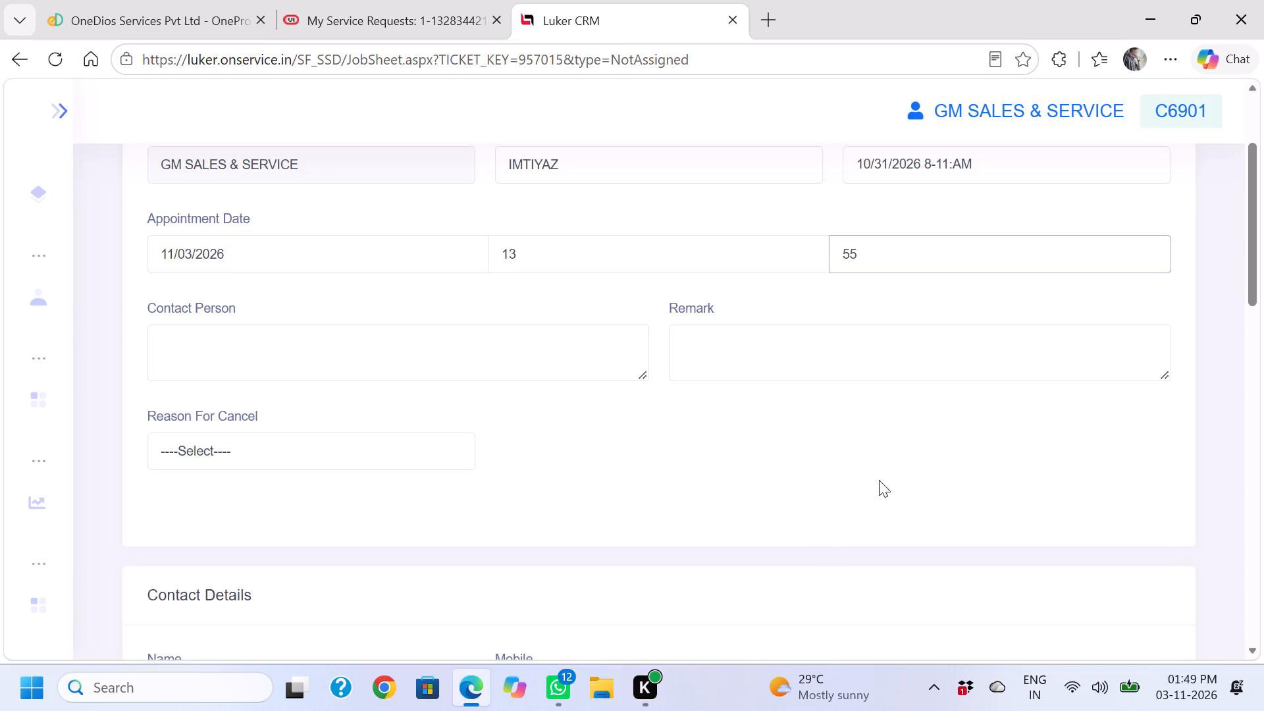
Enter OK as the contact person and CUSTOMER PHONE NOT RECEVIED as the remark on the job sheet.
scroll(461, 359, down, 2)
scroll(345, 346, up, 2)
click(245, 355)
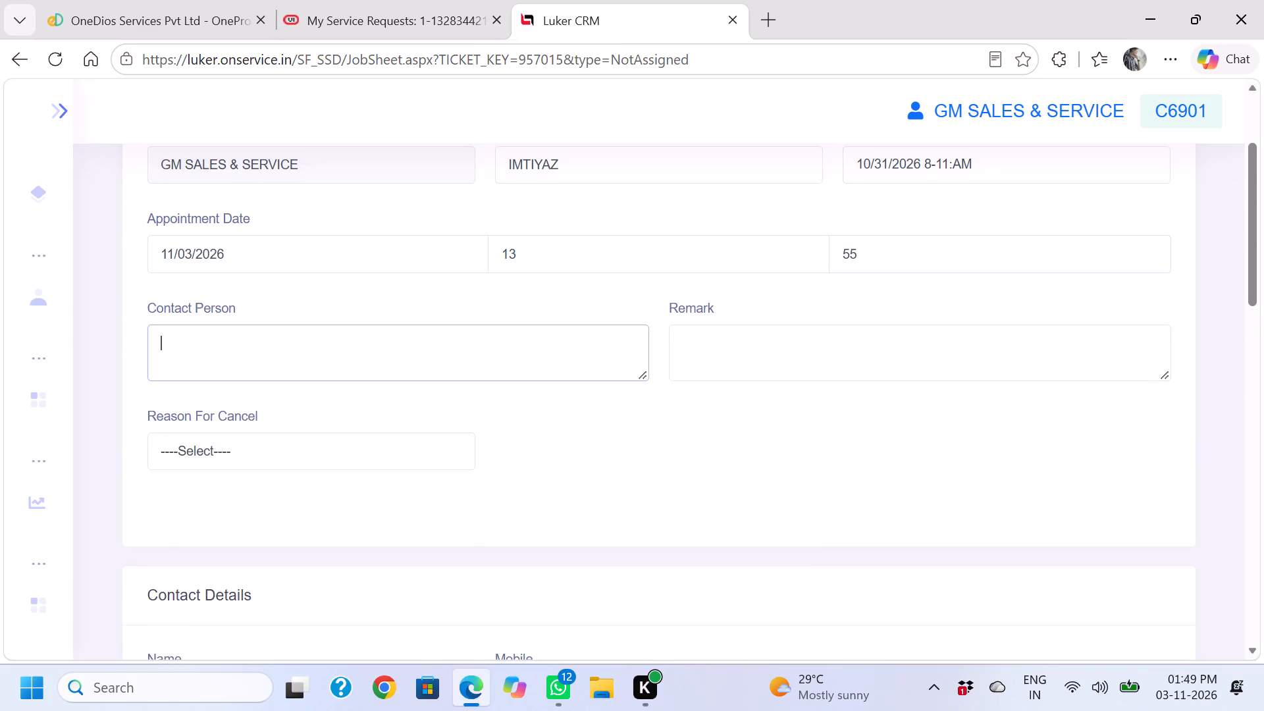
text(OK)
click(765, 338)
text(CUSTOMER PHONR)
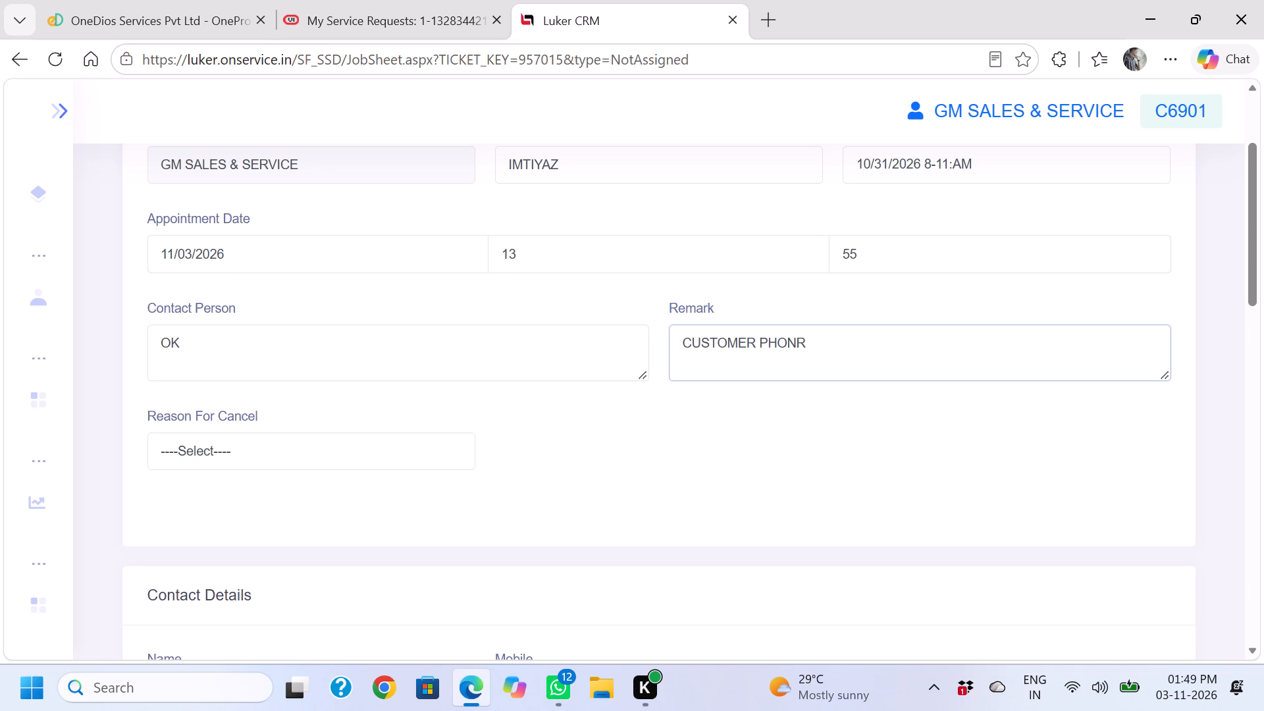
key(BackSpace)
text(E NOT RECEVIED)
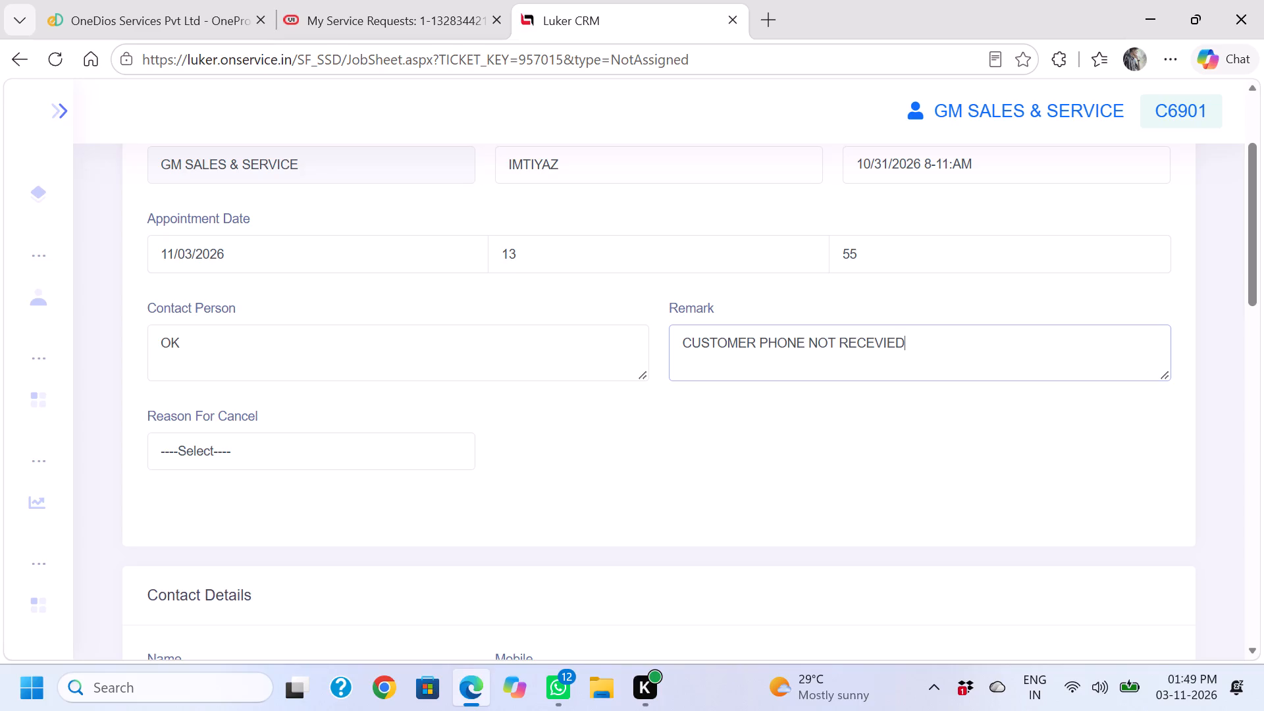
Set the cancel reason to Customer Mobile Not Responding and raise a request for cancellation of the call.
click(336, 451)
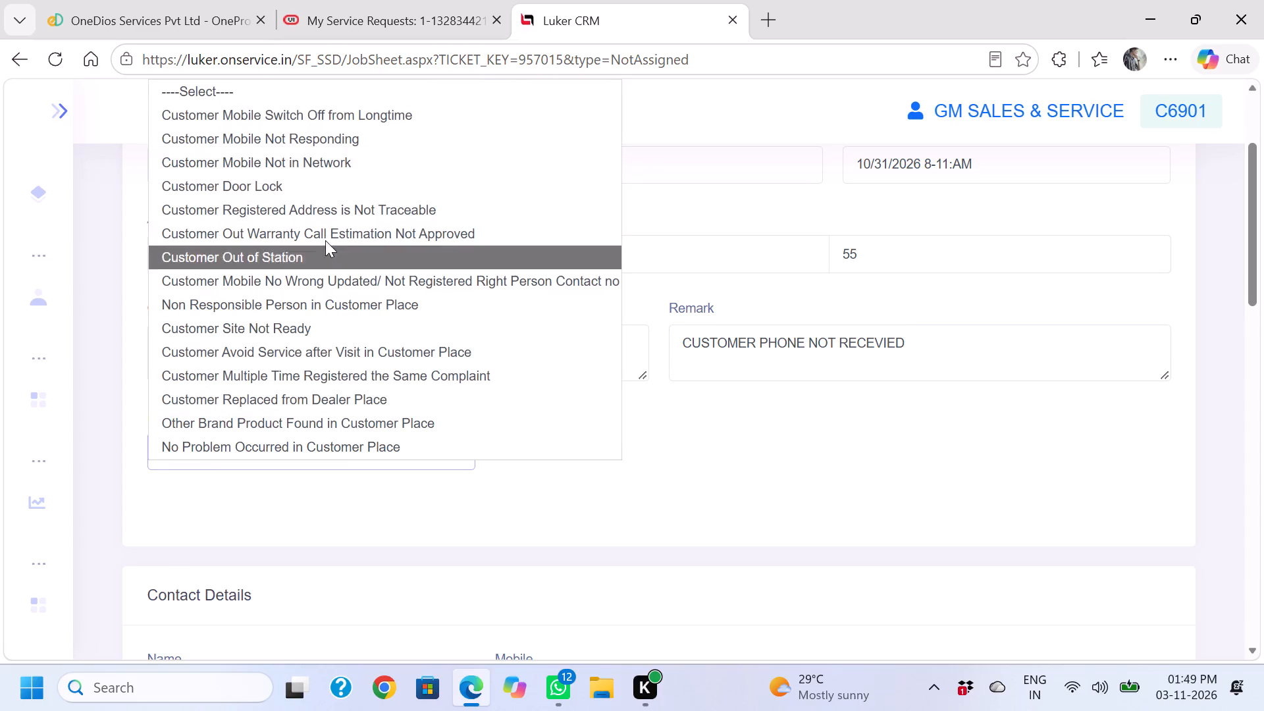
click(360, 136)
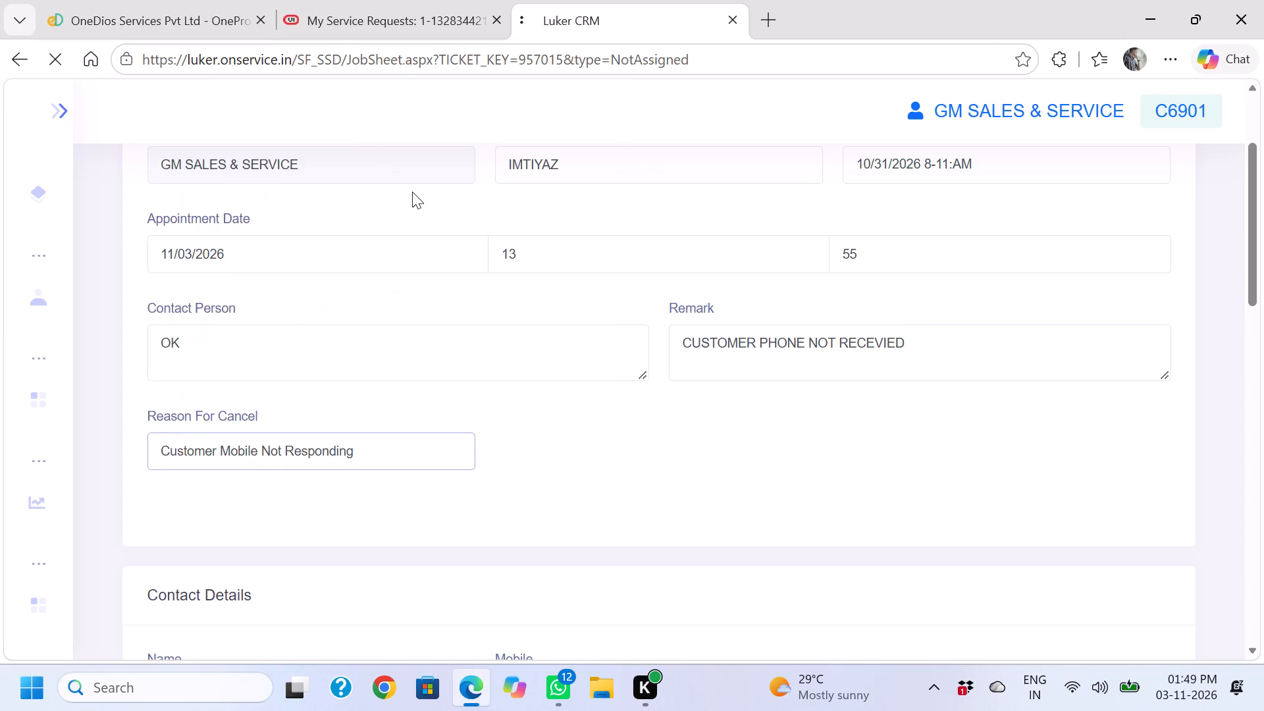
scroll(413, 339, down, 2)
scroll(442, 429, down, 1)
scroll(528, 482, down, 3)
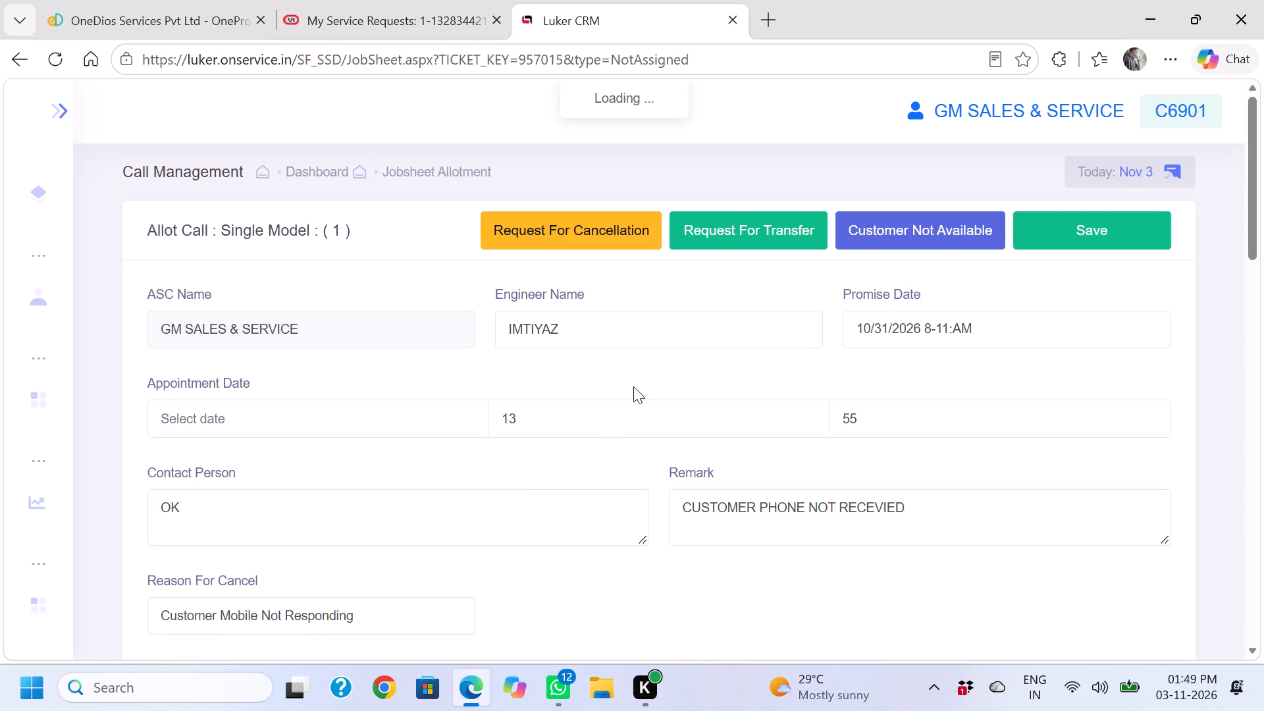
scroll(655, 362, down, 1)
scroll(660, 363, up, 1)
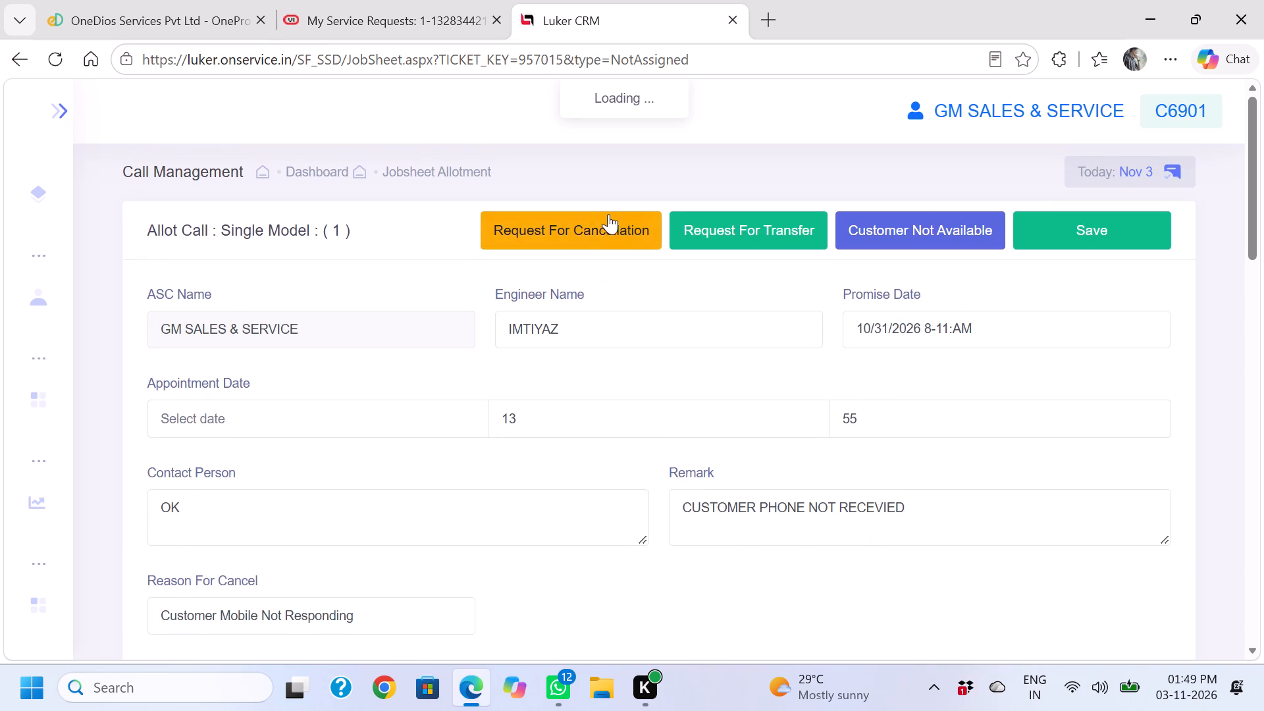
click(586, 227)
click(743, 182)
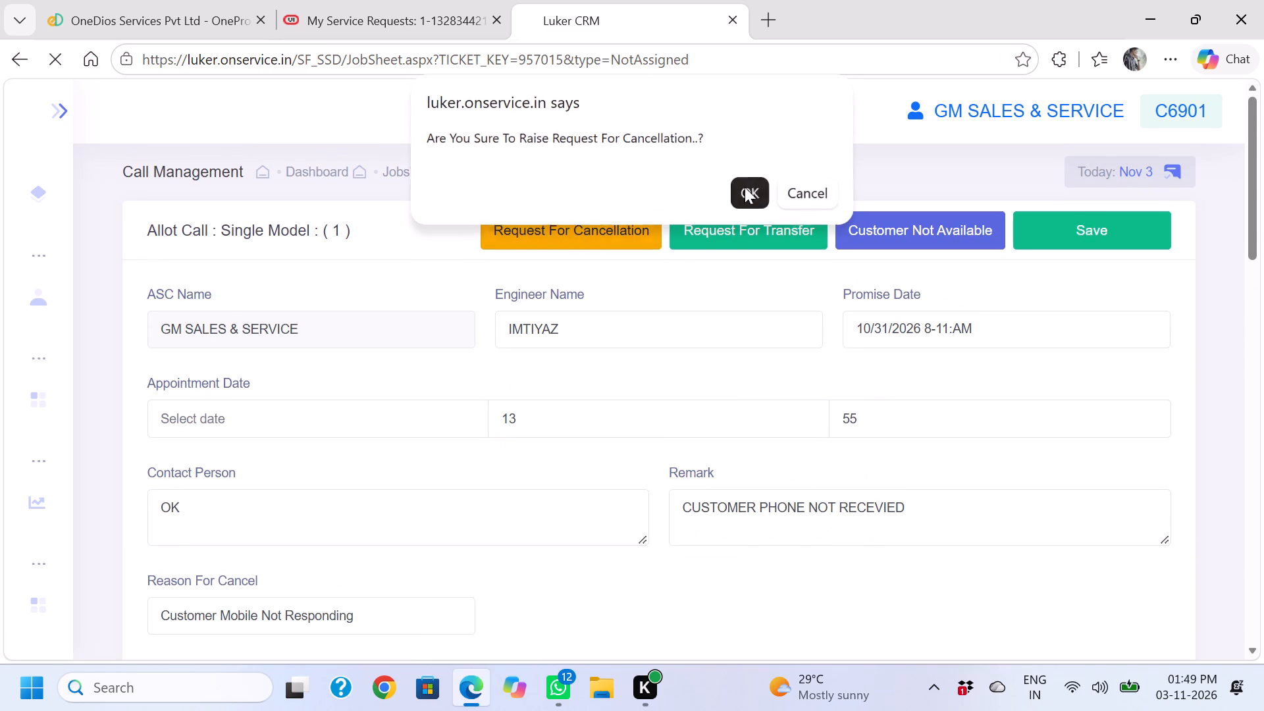
click(820, 191)
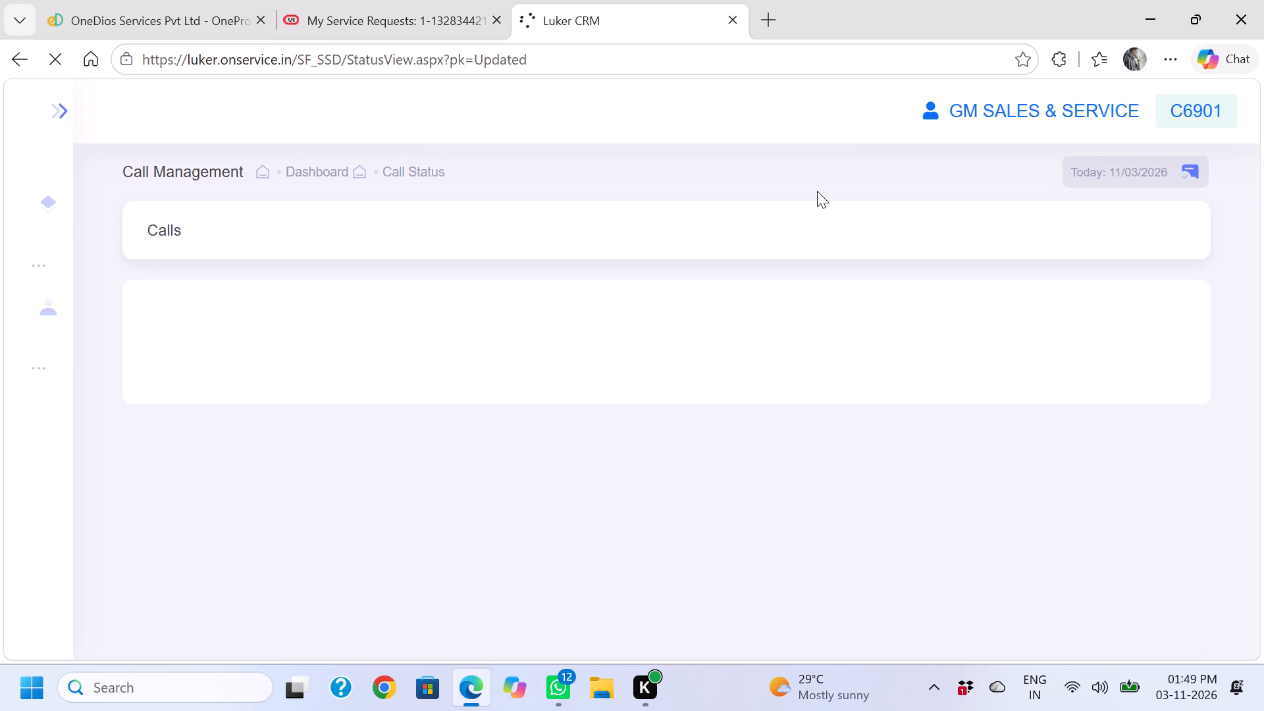
Open the Luker Call Dashboard to check the live call status.
click(112, 206)
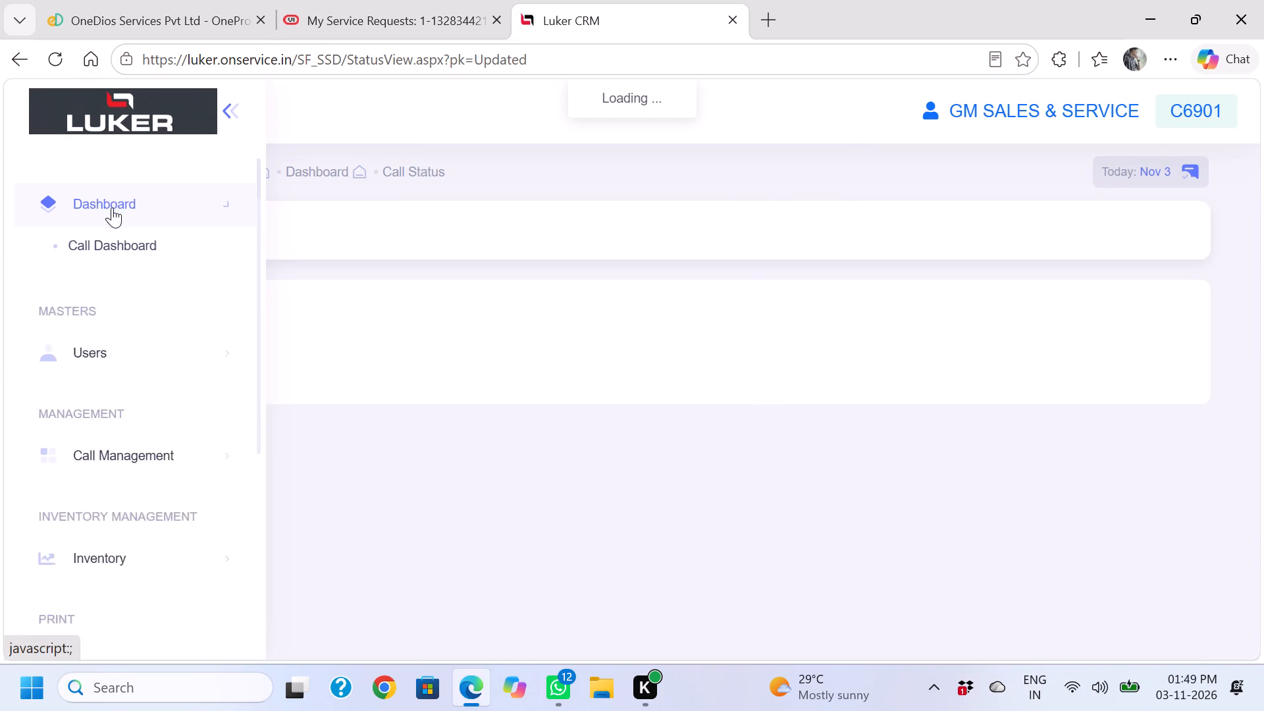
click(47, 214)
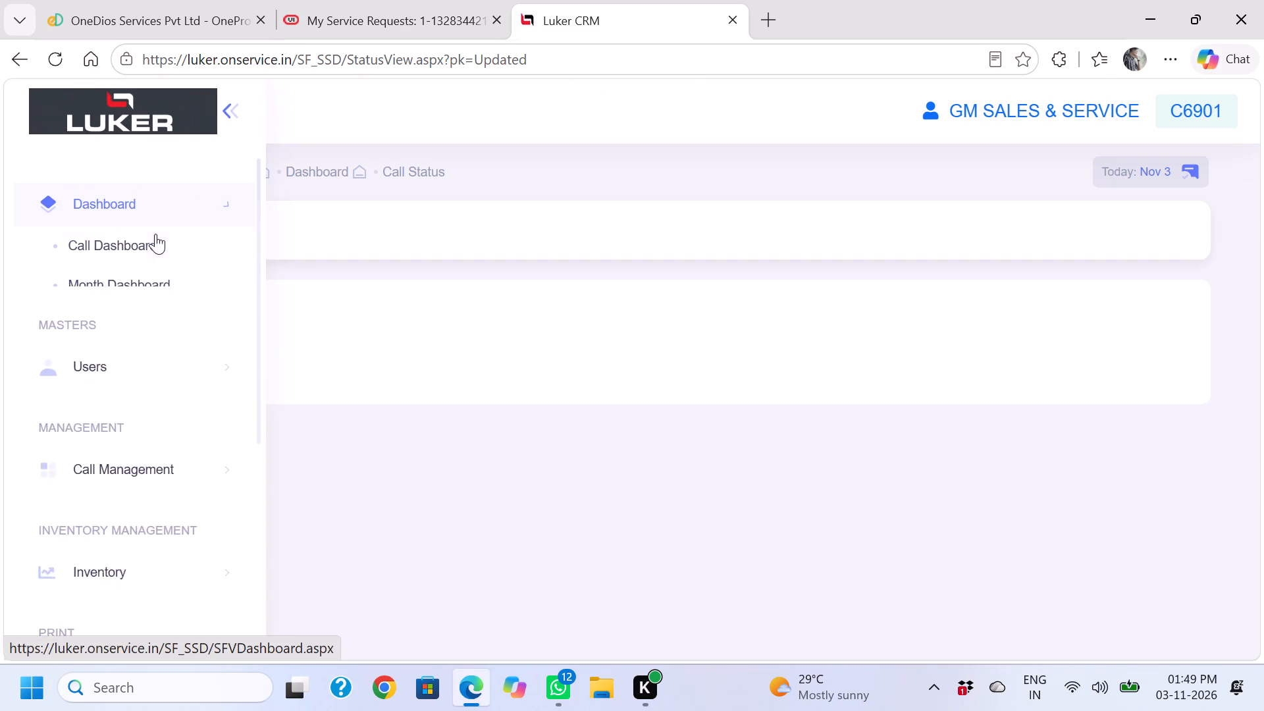
click(122, 213)
click(122, 237)
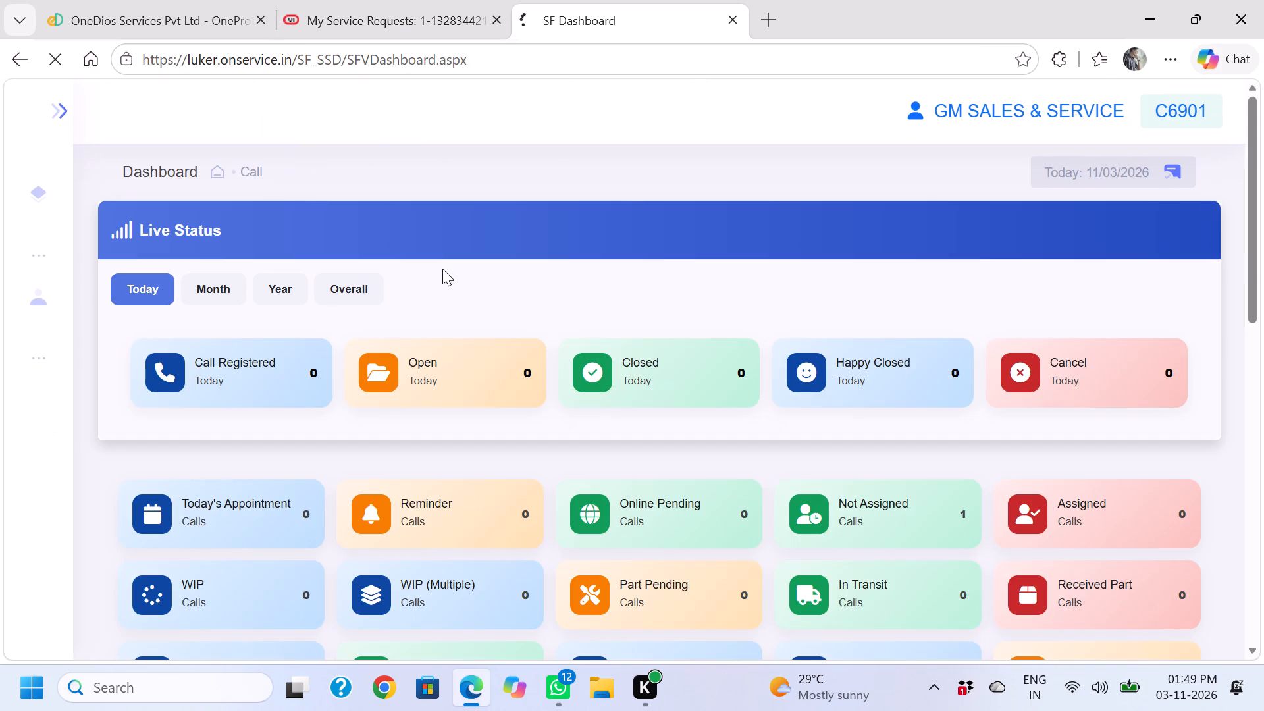
Switch to the V-Guard CRM and open Service Requests to check for open calls.
click(401, 13)
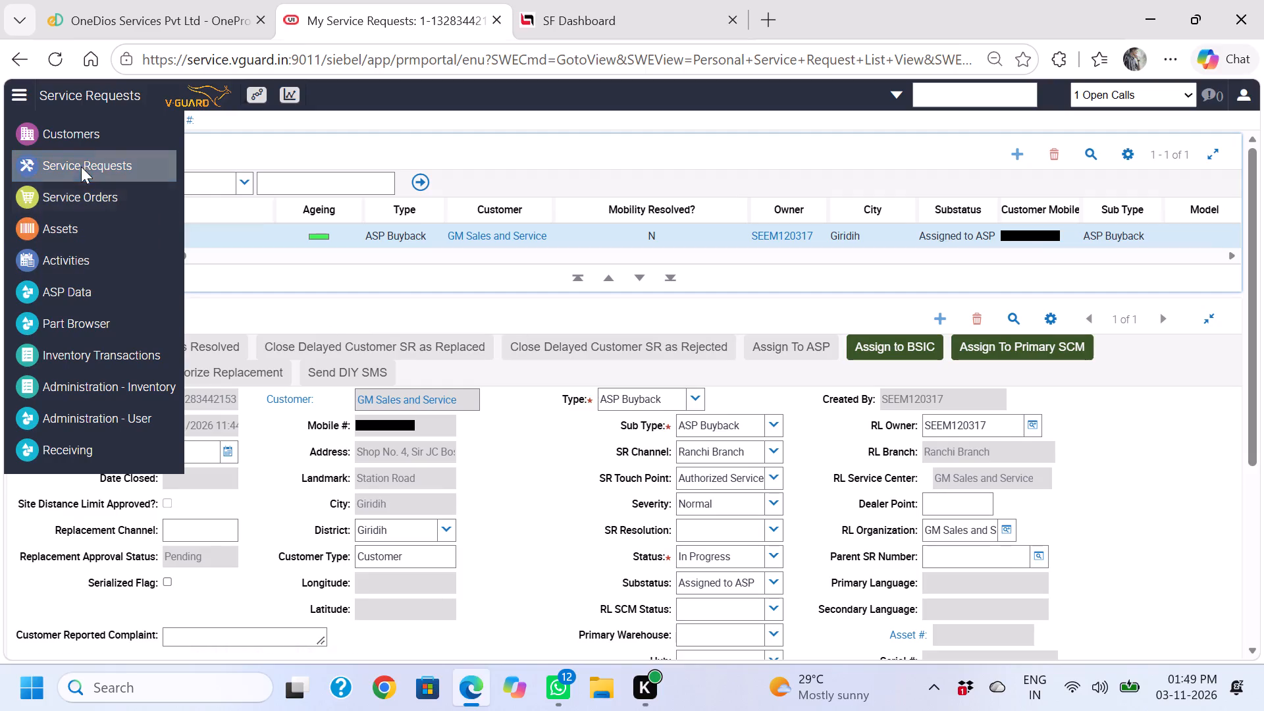
click(81, 167)
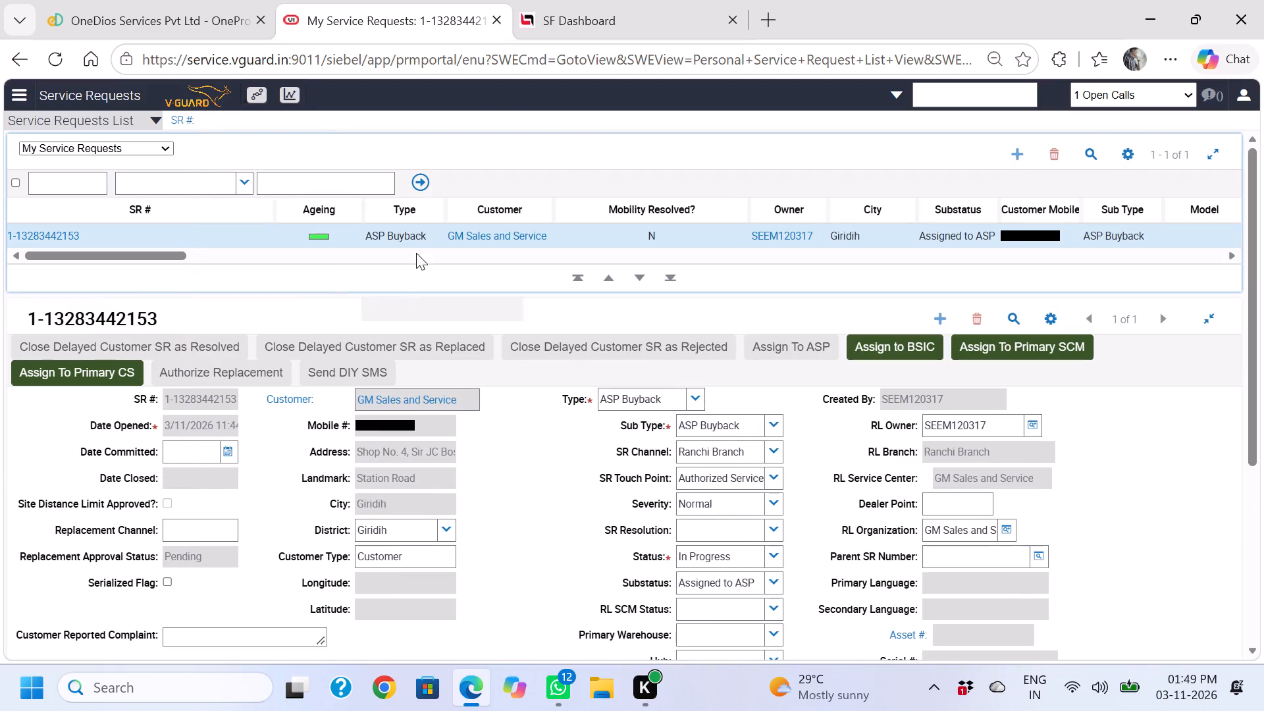
click(93, 0)
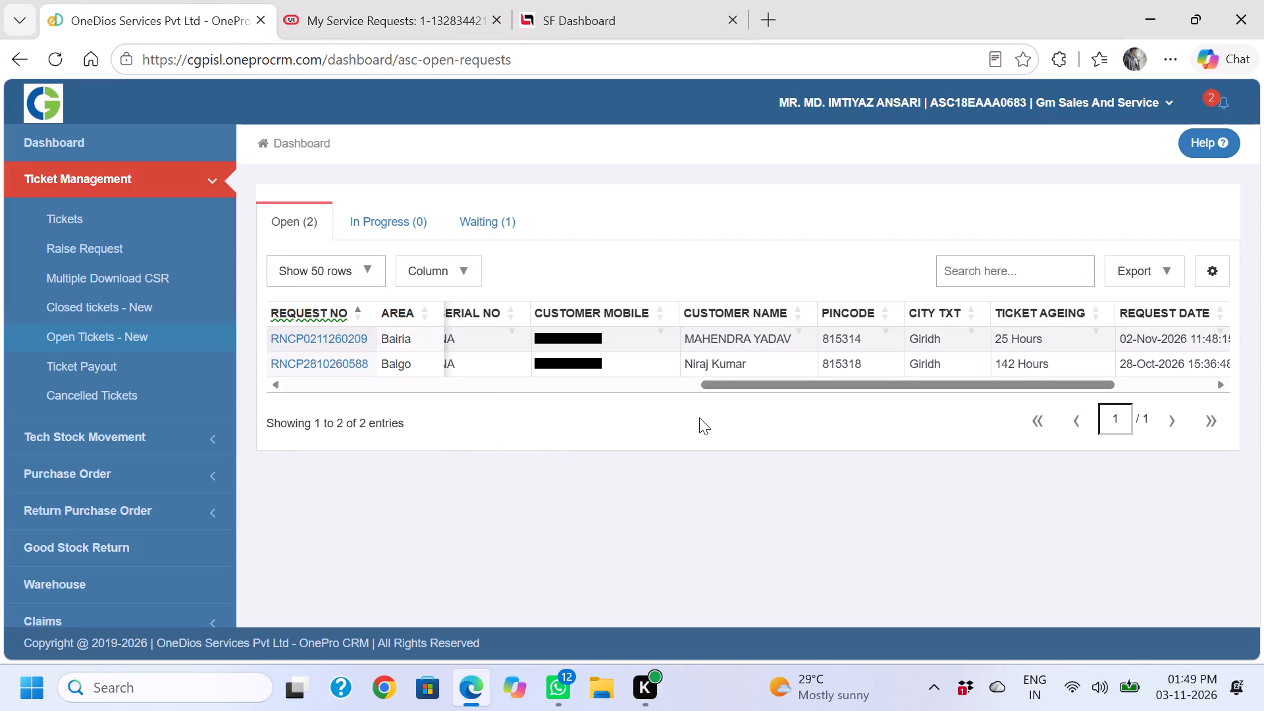
drag(733, 390, 773, 393)
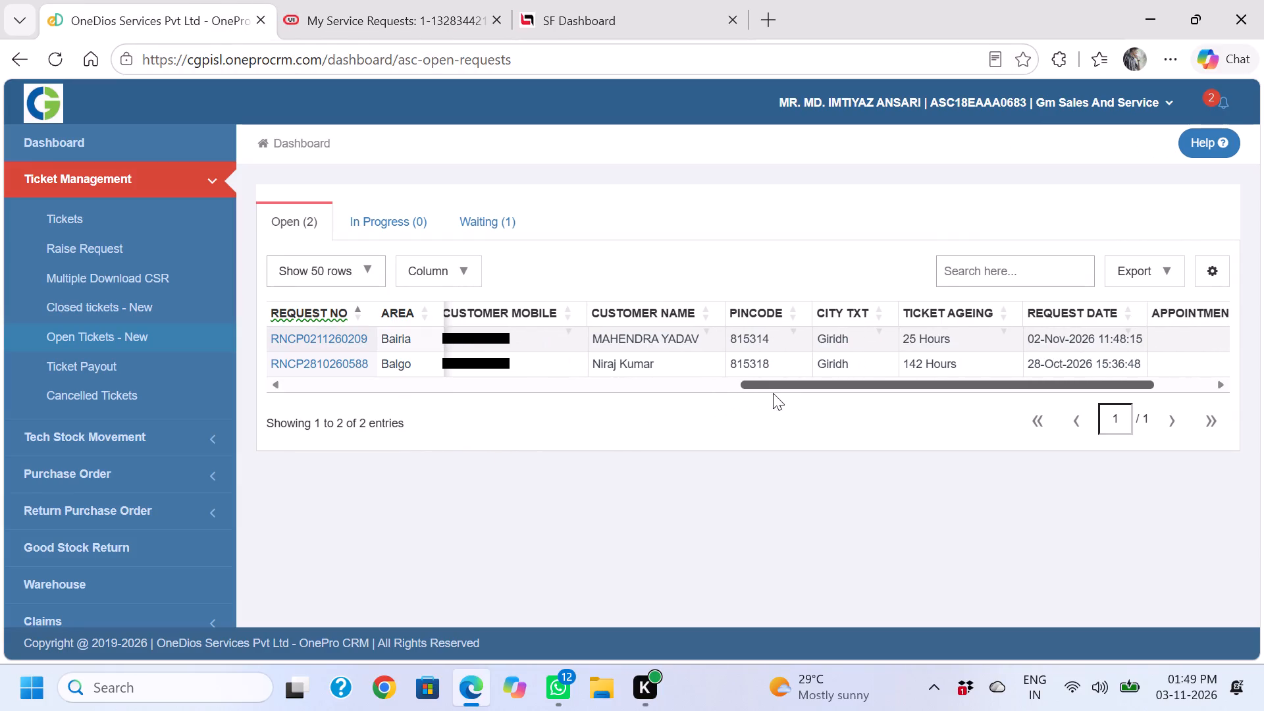
drag(773, 393, 705, 392)
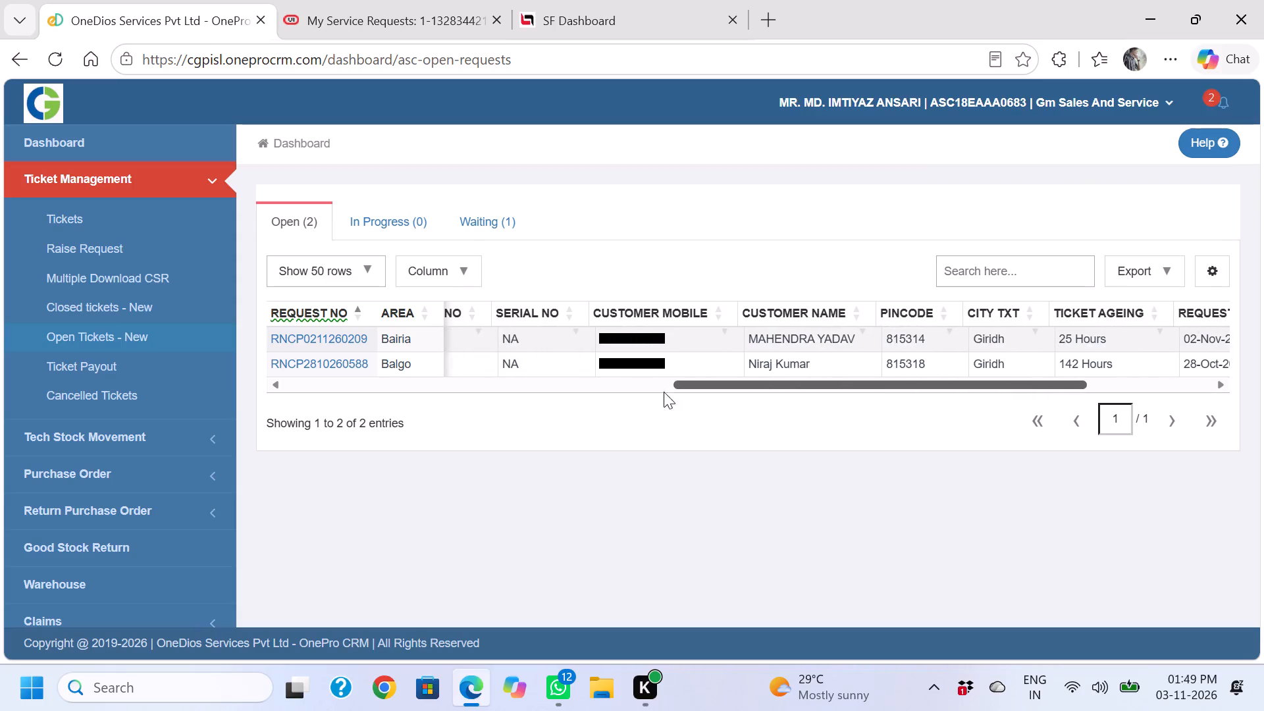
click(338, 334)
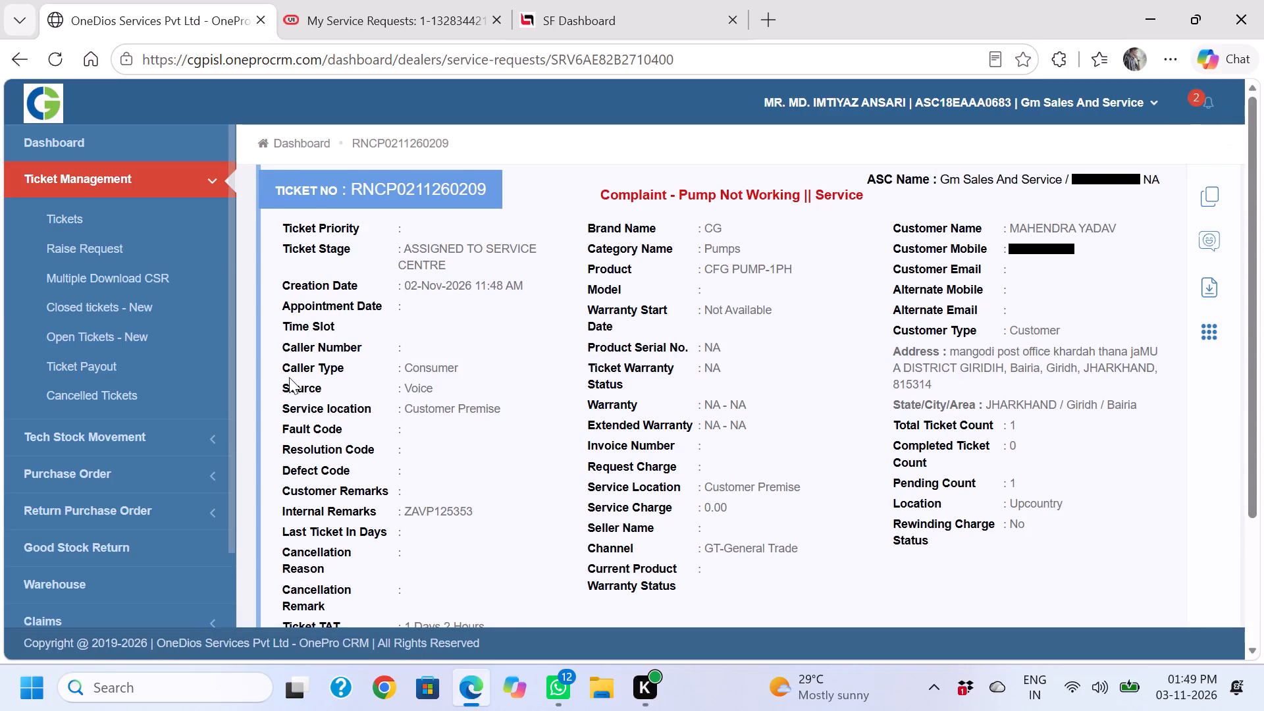
scroll(288, 379, up, 1)
scroll(292, 383, down, 3)
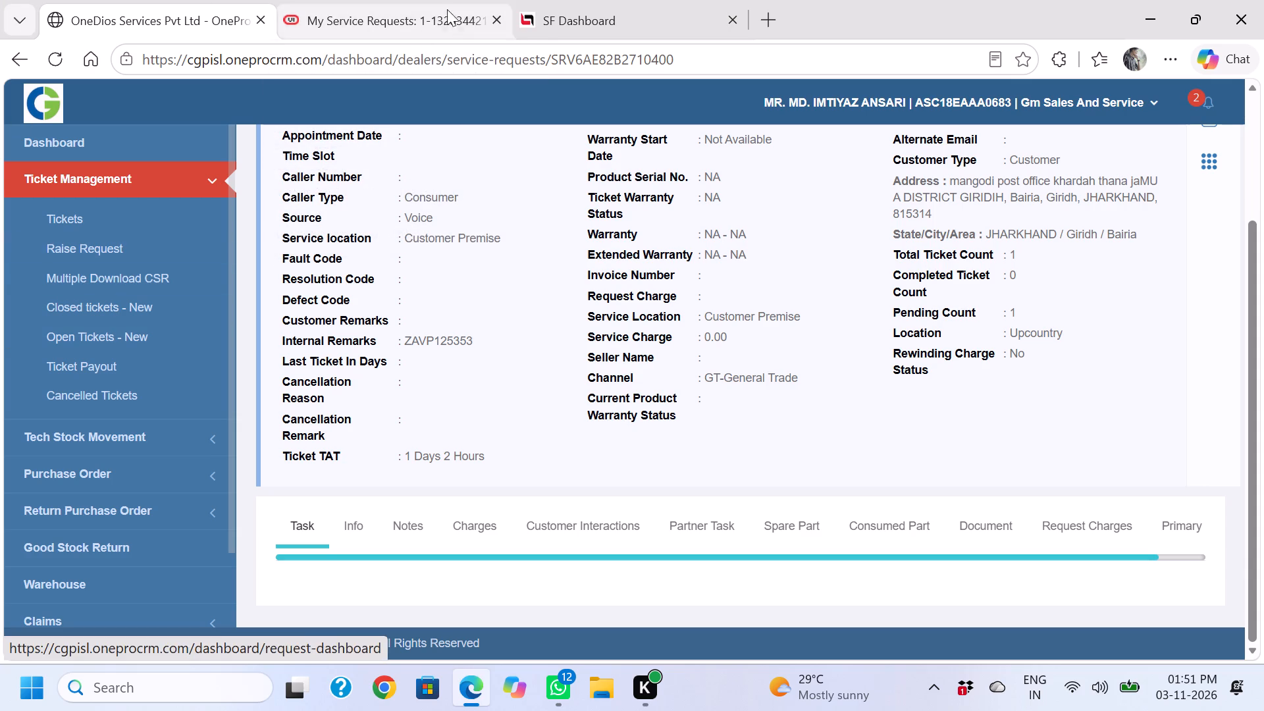
Submit the ticket's TICKET ASSIGN partner task with the outcome CANCELLATION REQUESTED.
click(703, 540)
scroll(697, 510, down, 5)
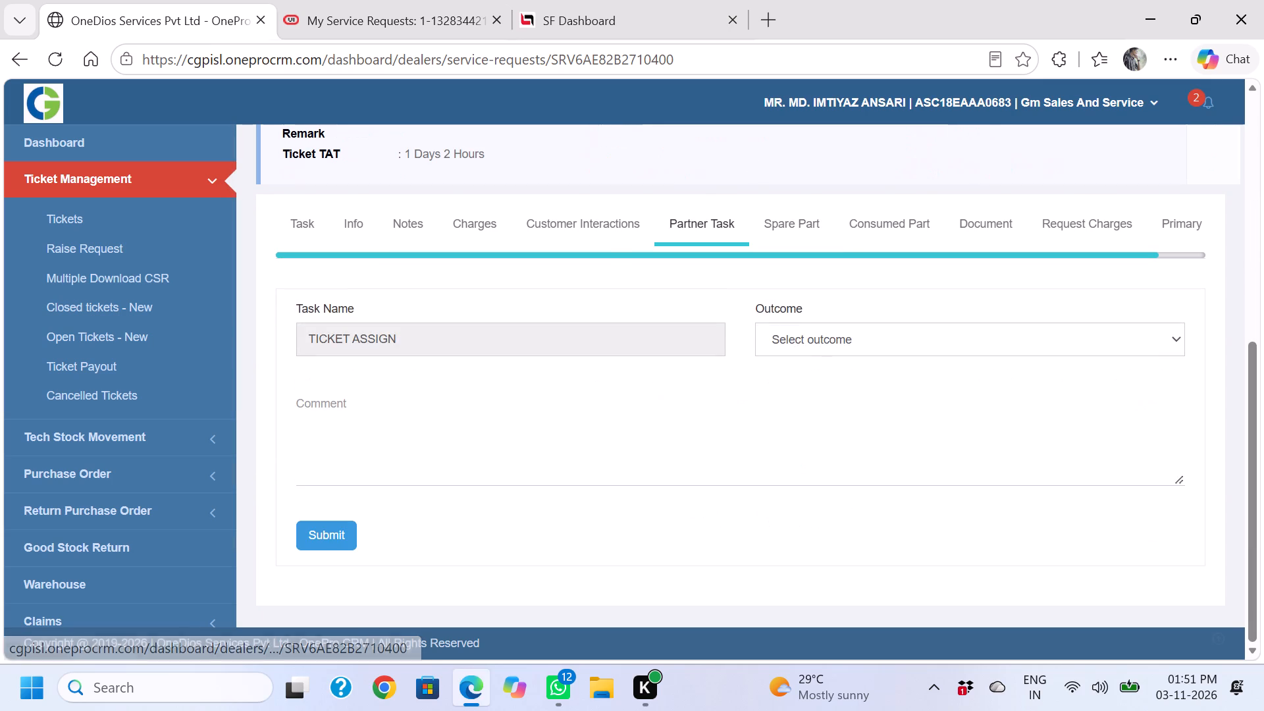
click(799, 339)
click(812, 448)
scroll(531, 443, down, 1)
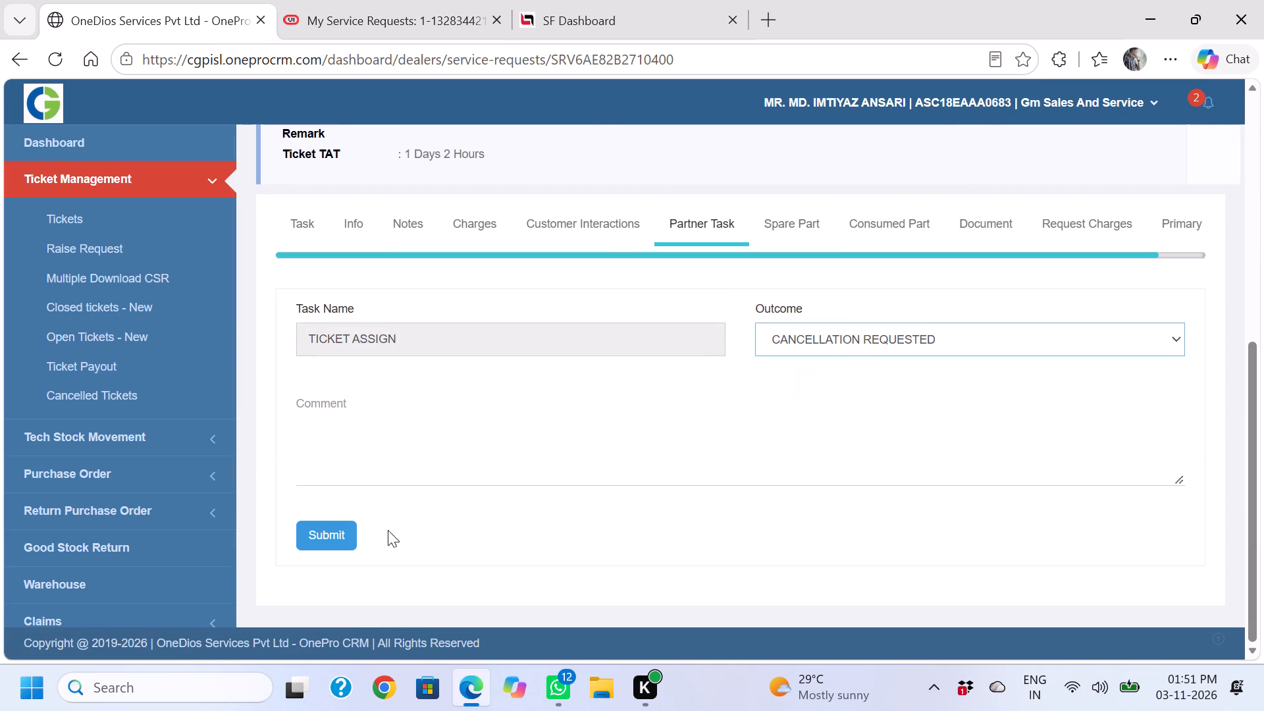
click(312, 530)
Submit the cancellation request with the reason Customer Not Available for Visit and the remark OUT OF STATION.
click(841, 211)
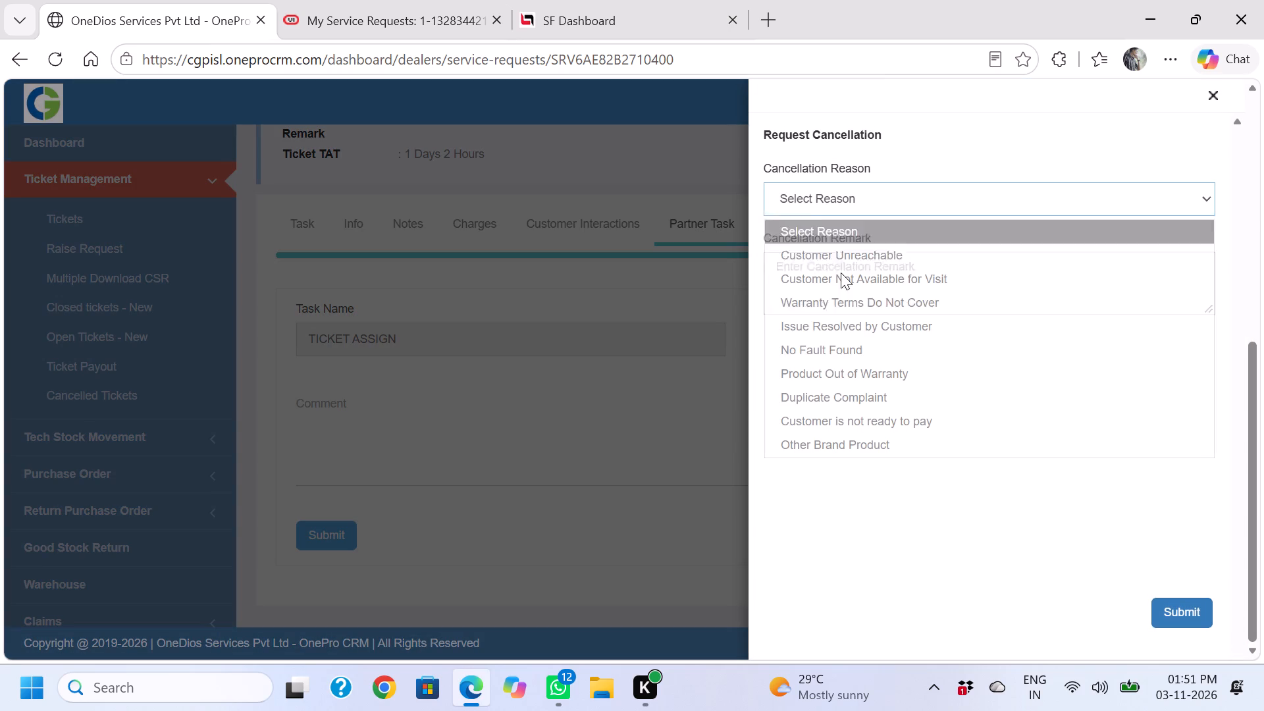
click(849, 376)
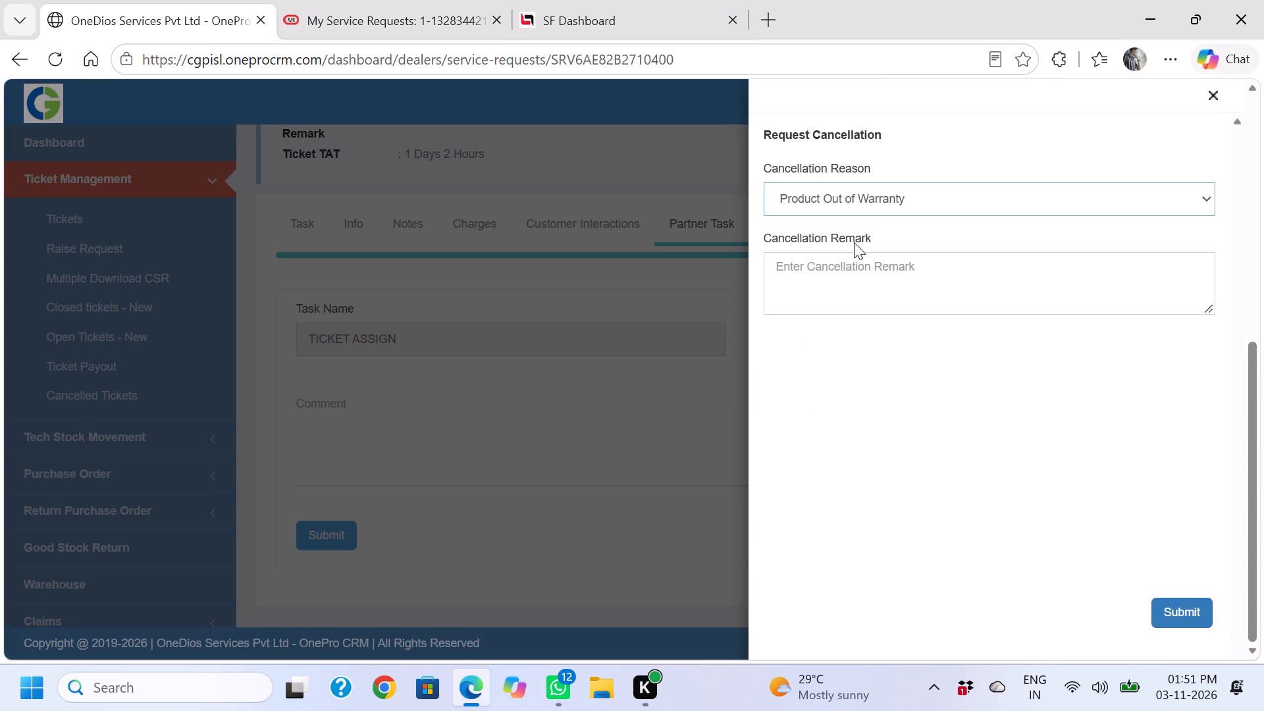
click(858, 224)
click(856, 192)
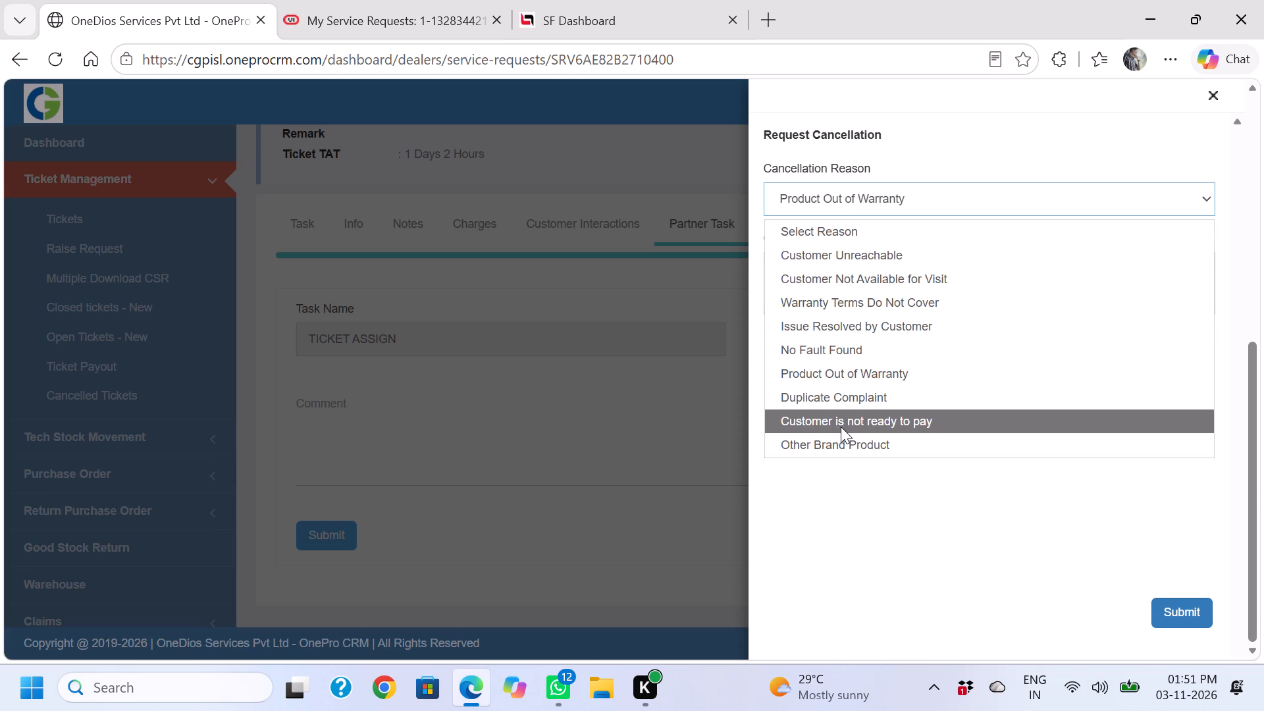
click(829, 282)
click(836, 259)
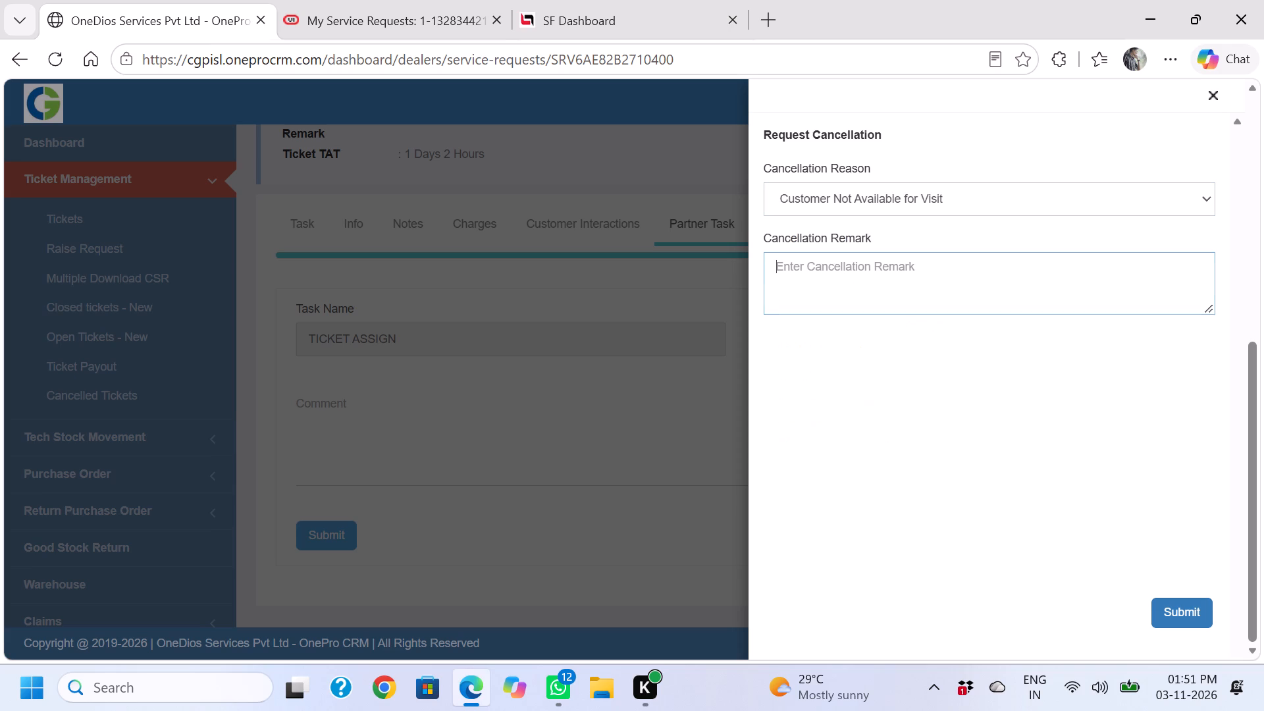
text(OUT OF STATION)
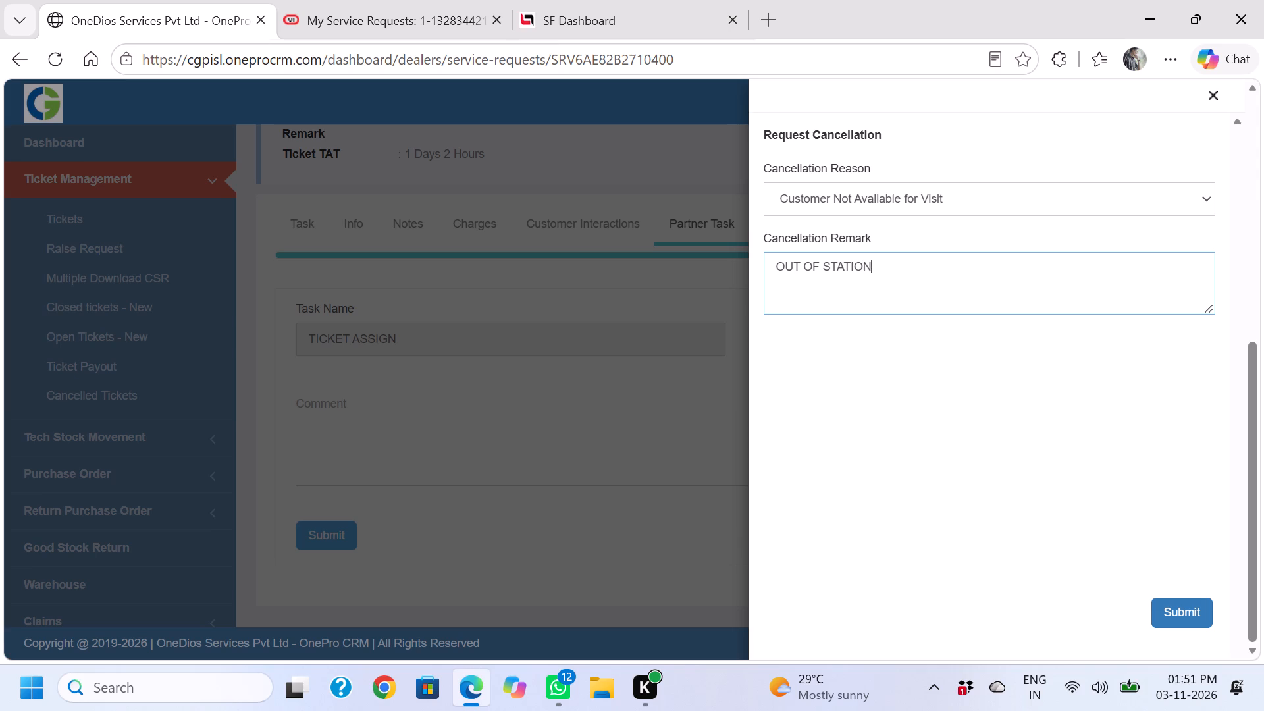
key(space)
click(1181, 618)
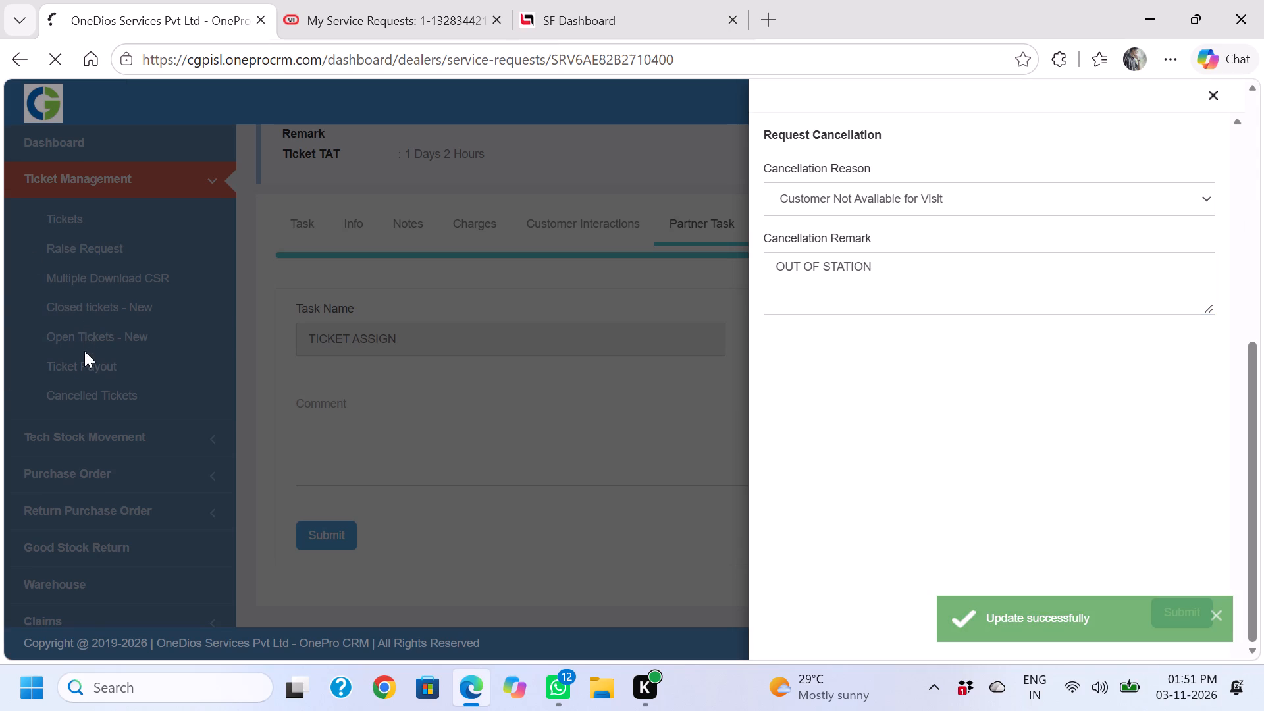
click(95, 341)
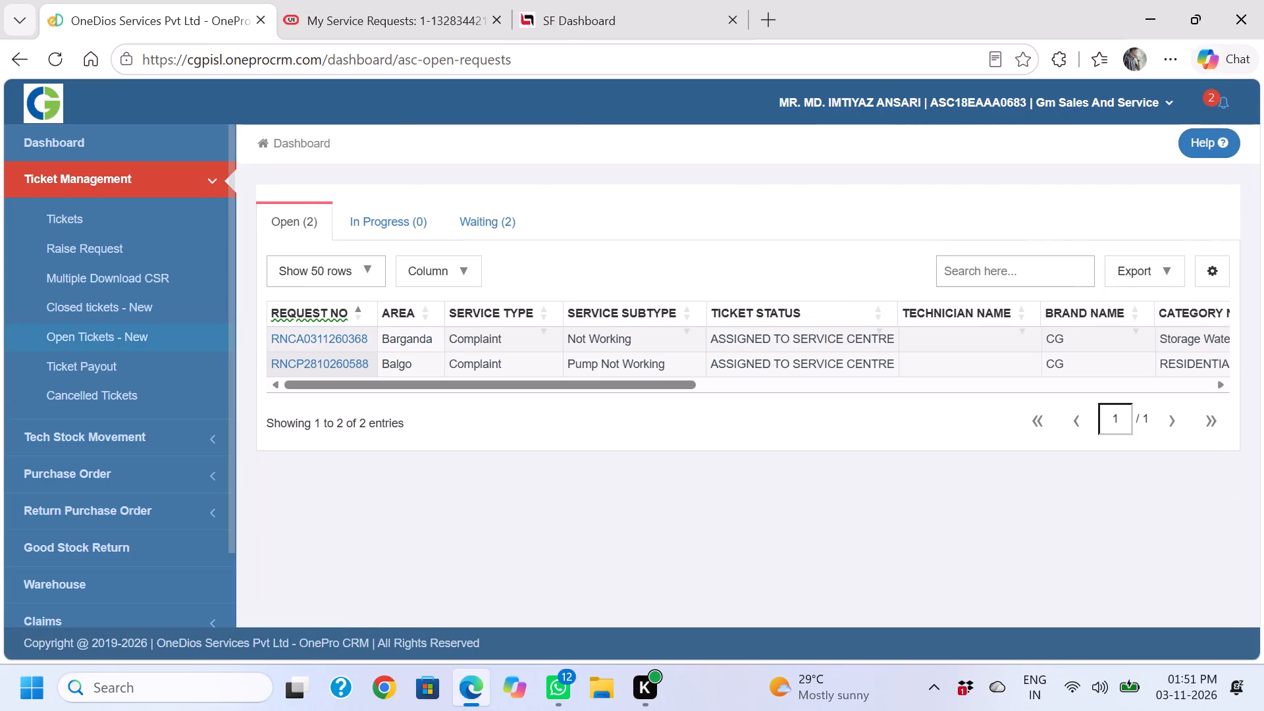
click(629, 382)
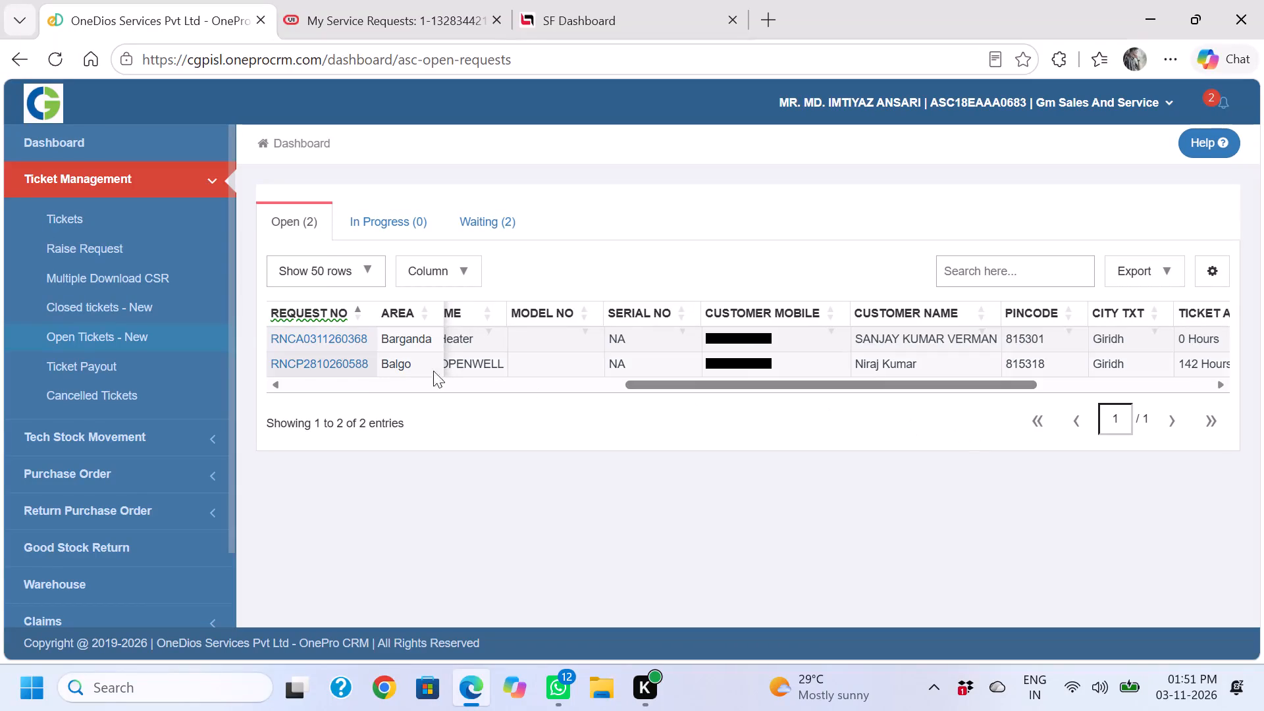
click(356, 333)
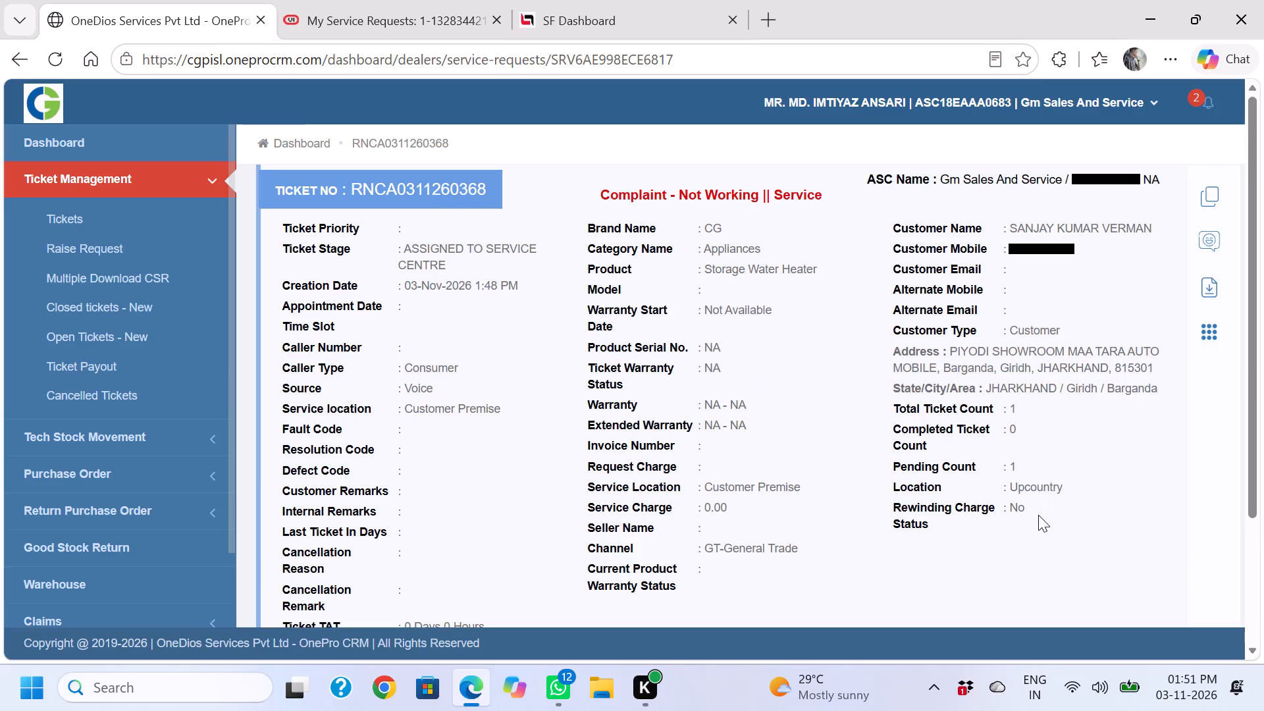
Copy the ticket's customer details block, from the customer name through the rewinding charge status.
drag(1033, 509, 888, 238)
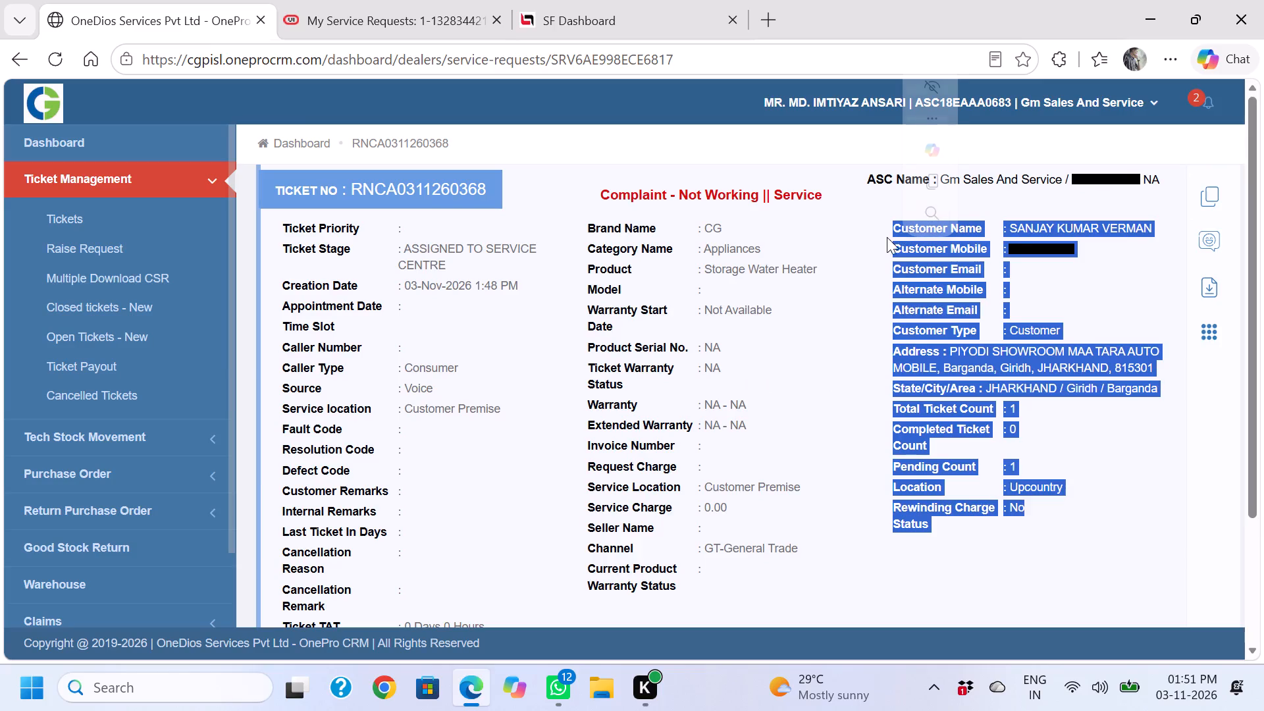
drag(935, 165, 932, 189)
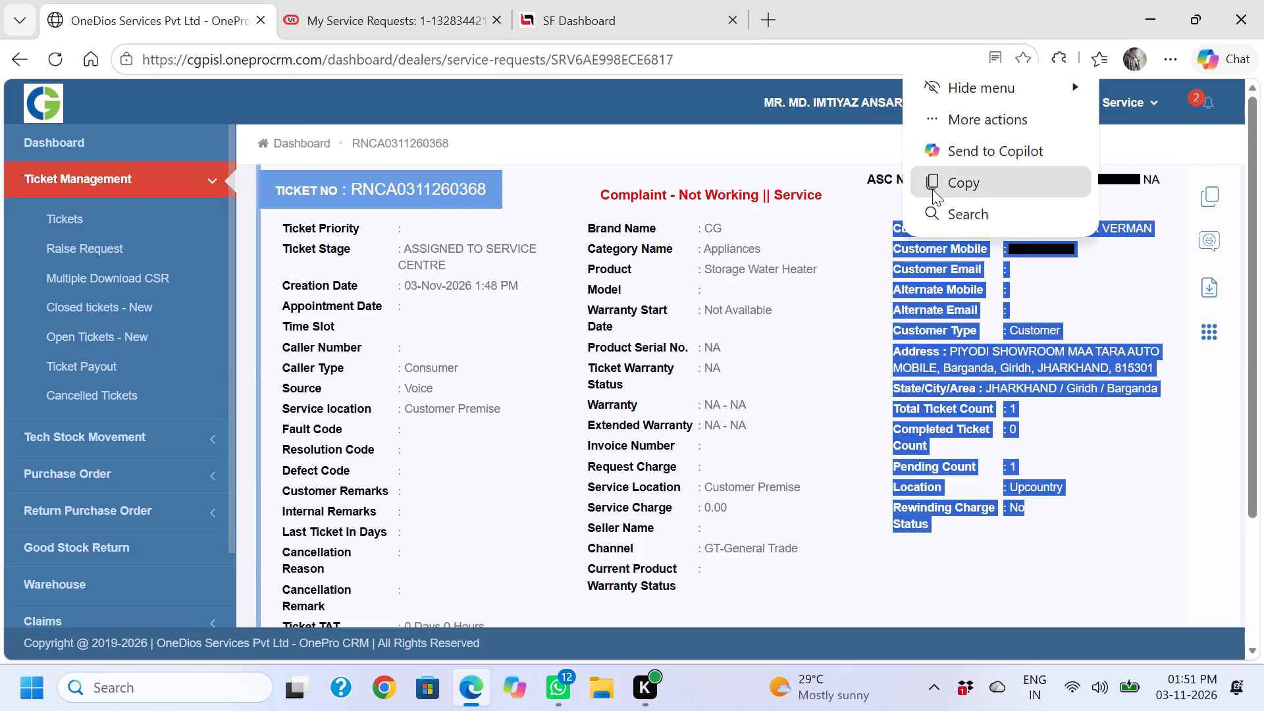
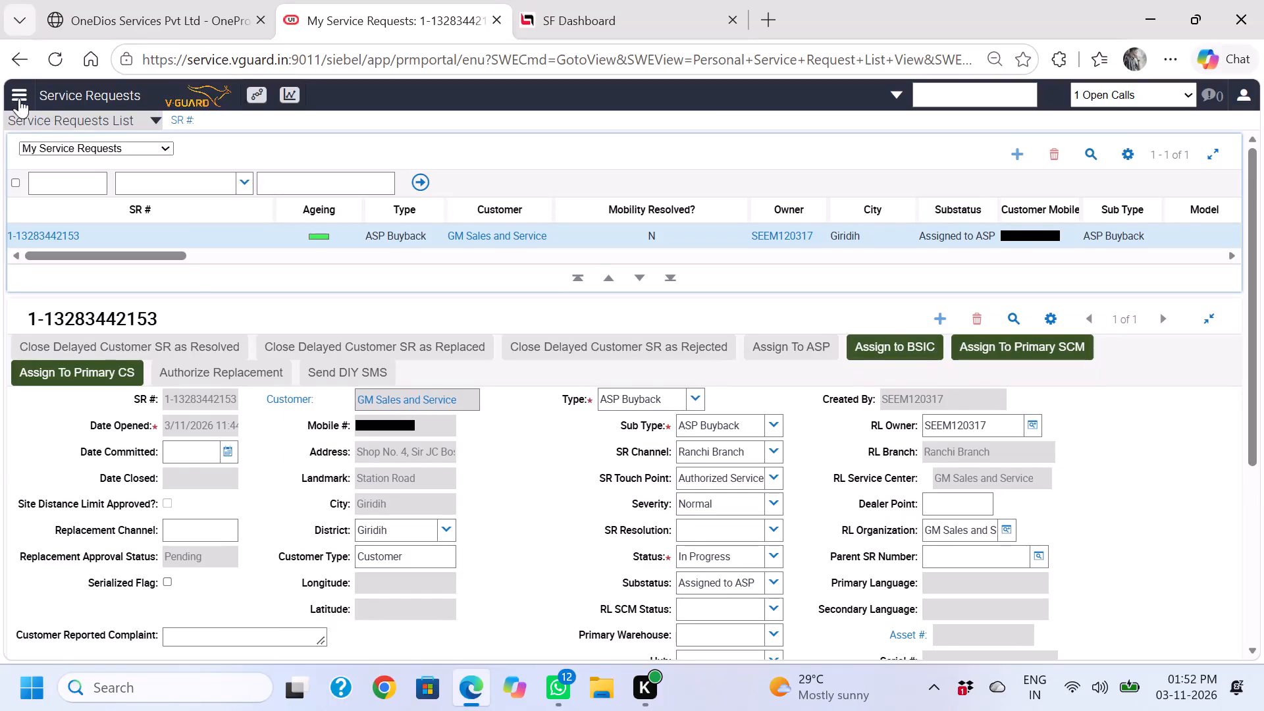
Open the Service Requests section of the V-Guard CRM from the currently shown ASP Buyback request.
click(19, 98)
click(71, 161)
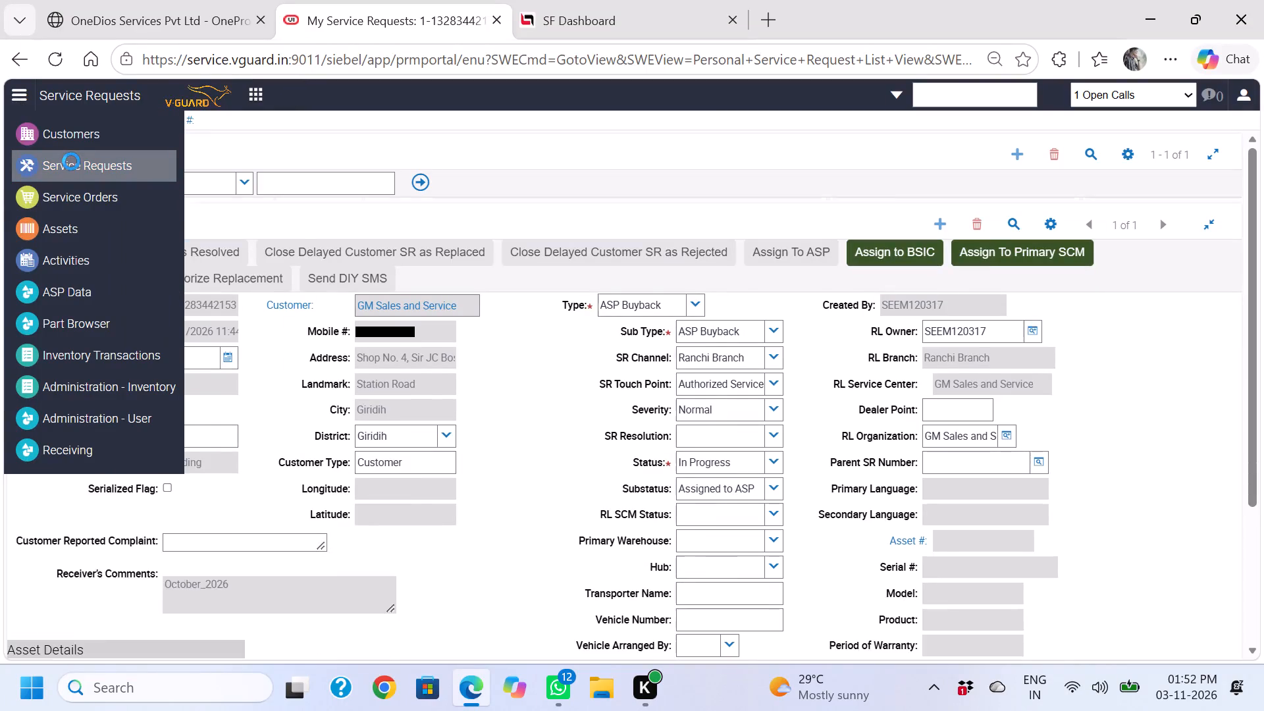
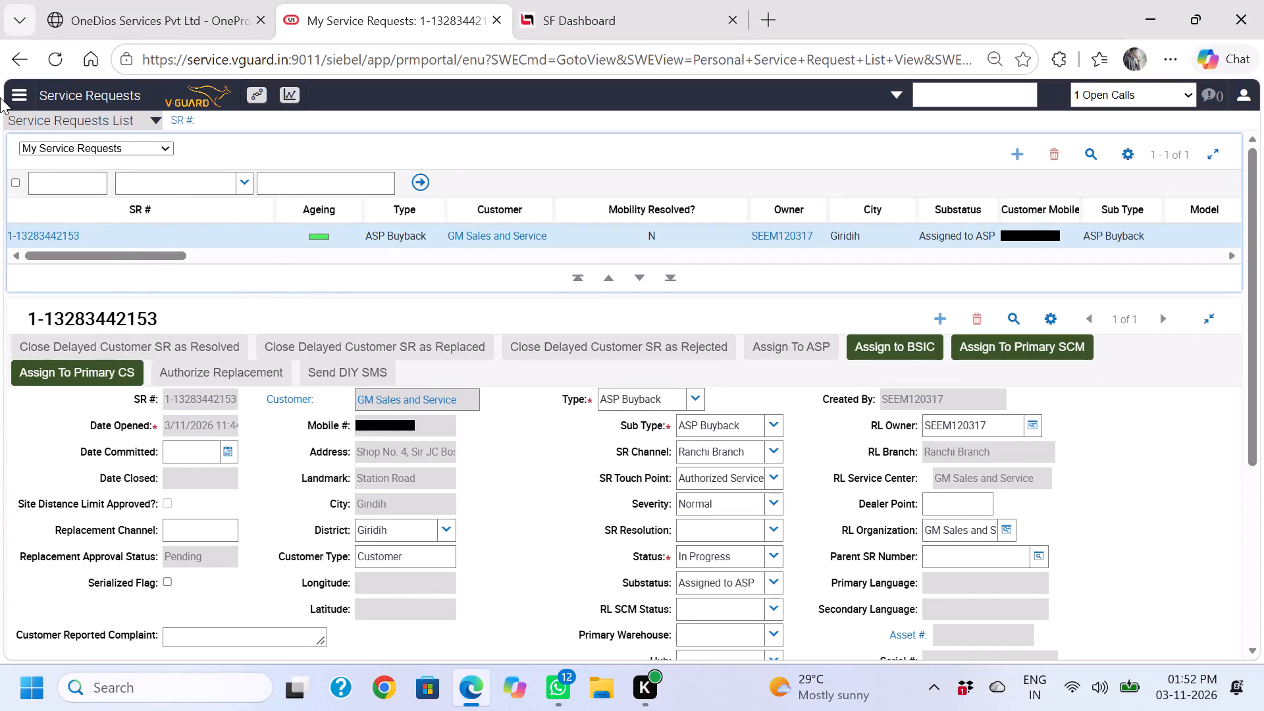
Open the ASP Data section and examine the October 2026 ASP monthly income entries, selecting the SFPayout row.
click(25, 97)
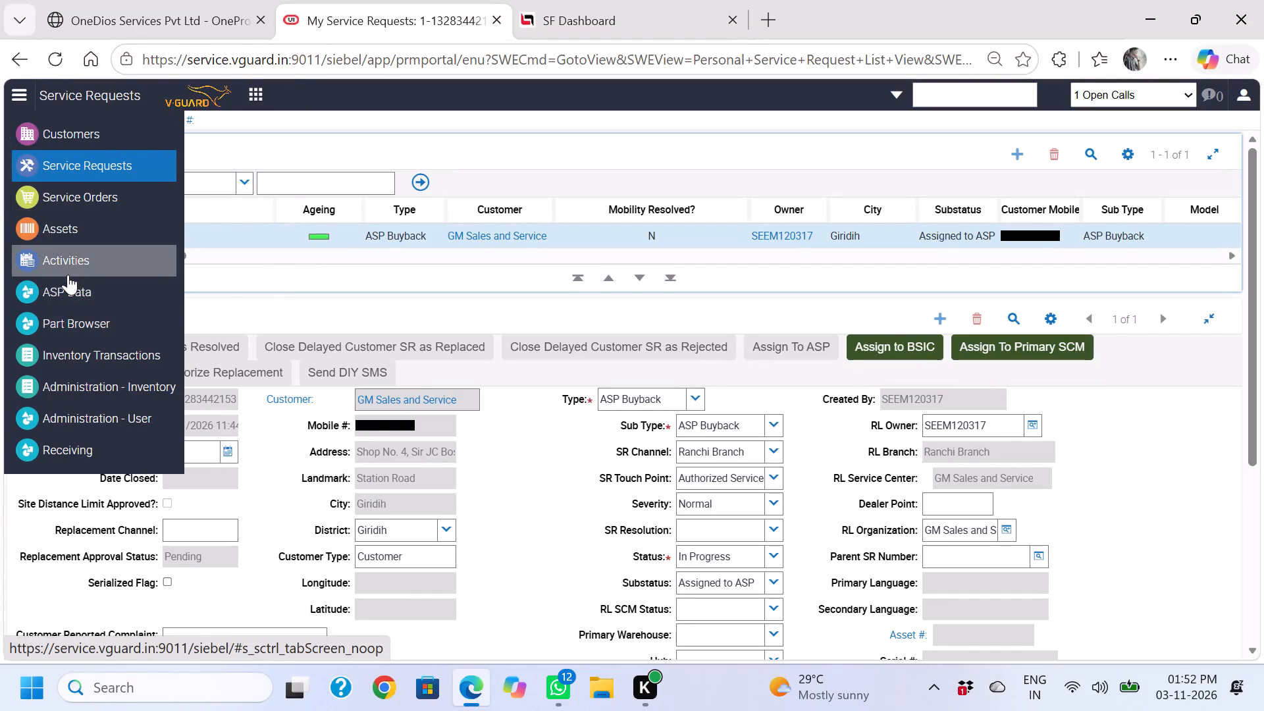
drag(68, 275, 66, 282)
click(66, 282)
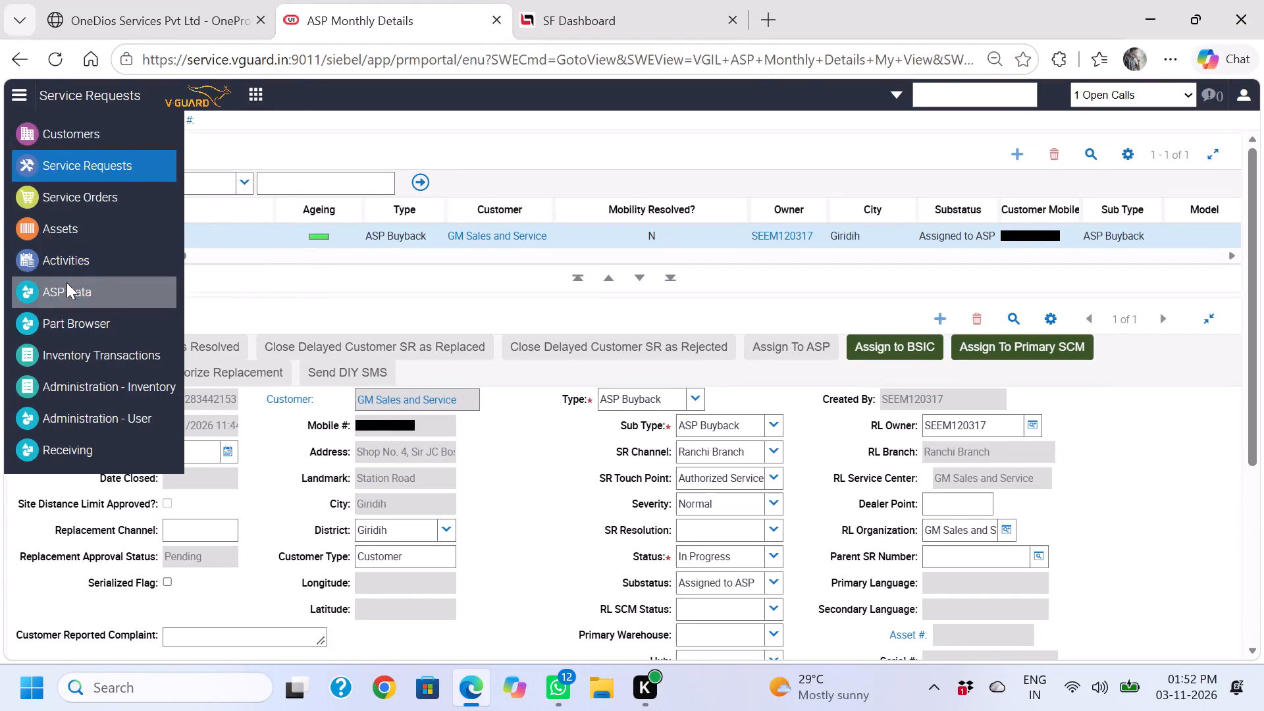
scroll(120, 369, down, 1)
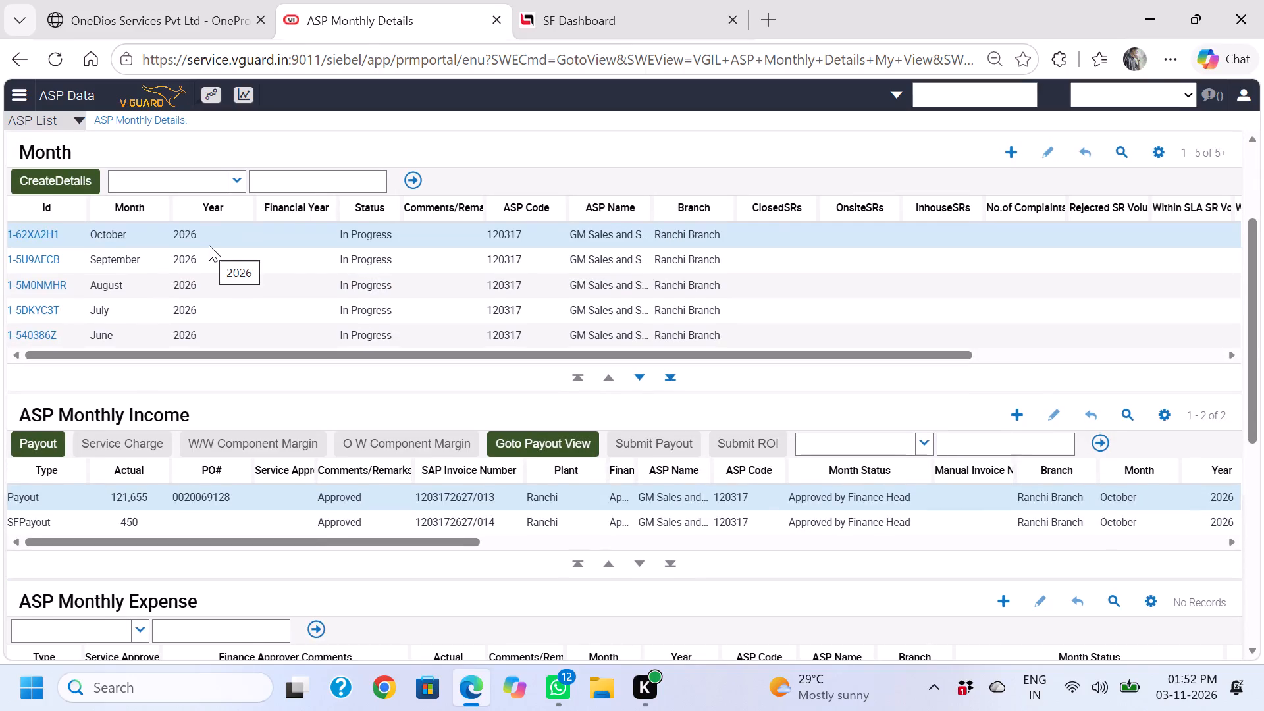
click(190, 521)
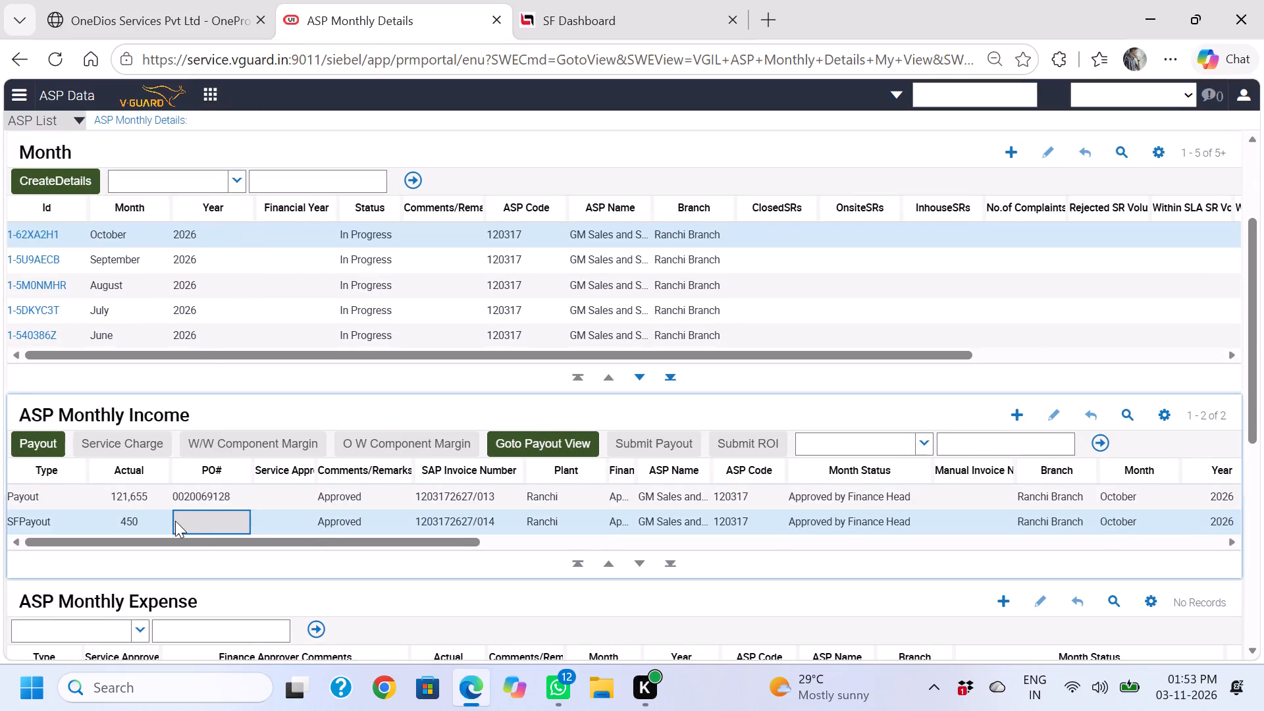
Open the ASP Indent Orders view and check the service requests and service orders linked to October 2026.
scroll(178, 457, up, 3)
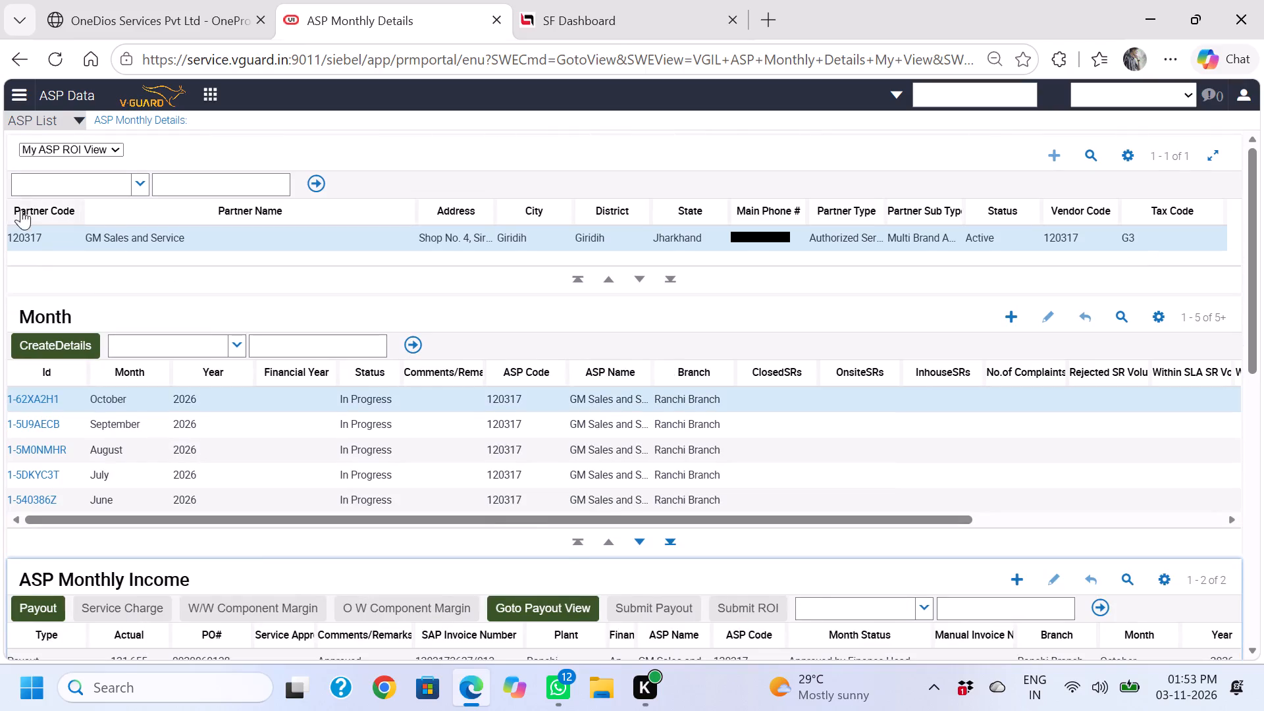
click(57, 108)
click(30, 111)
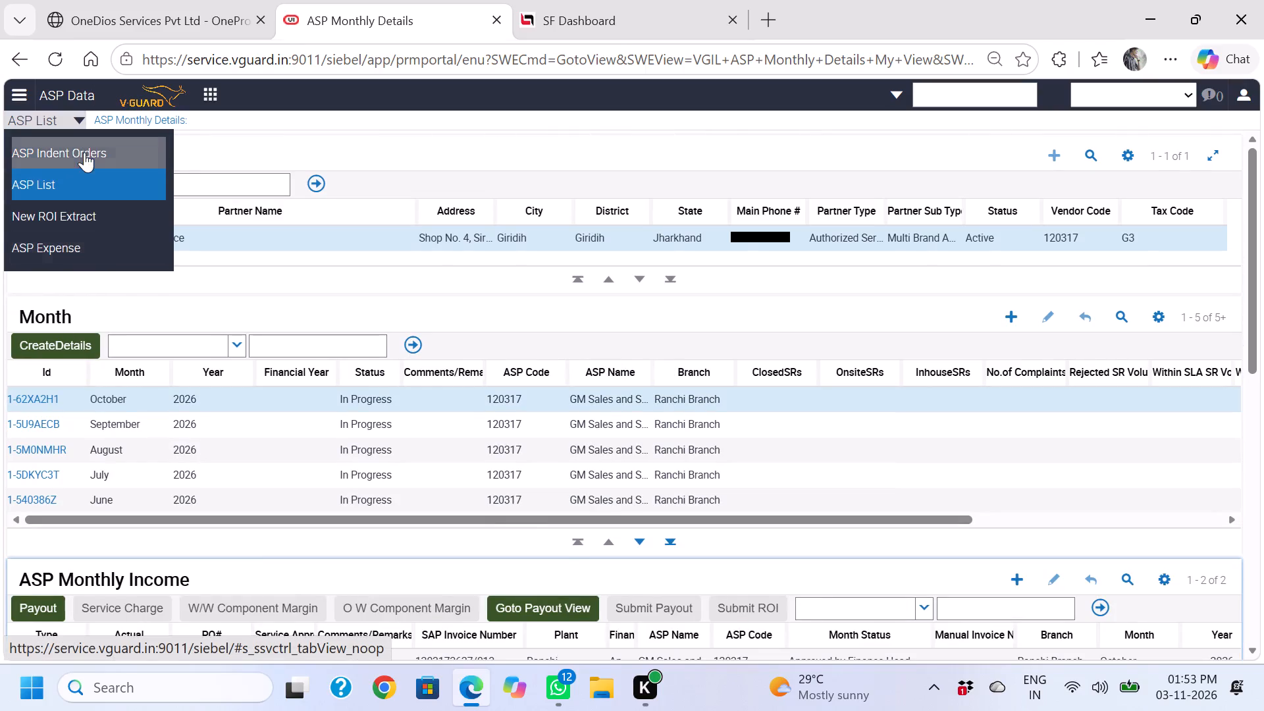
click(84, 152)
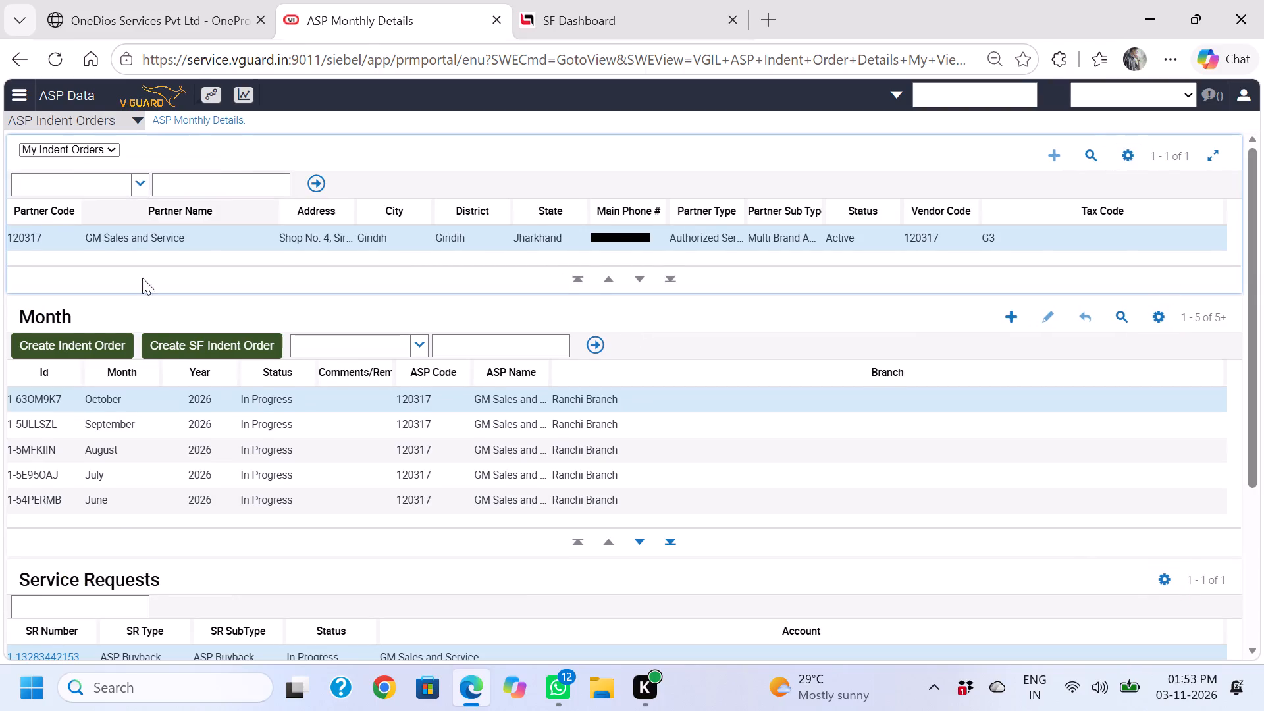
scroll(172, 362, down, 2)
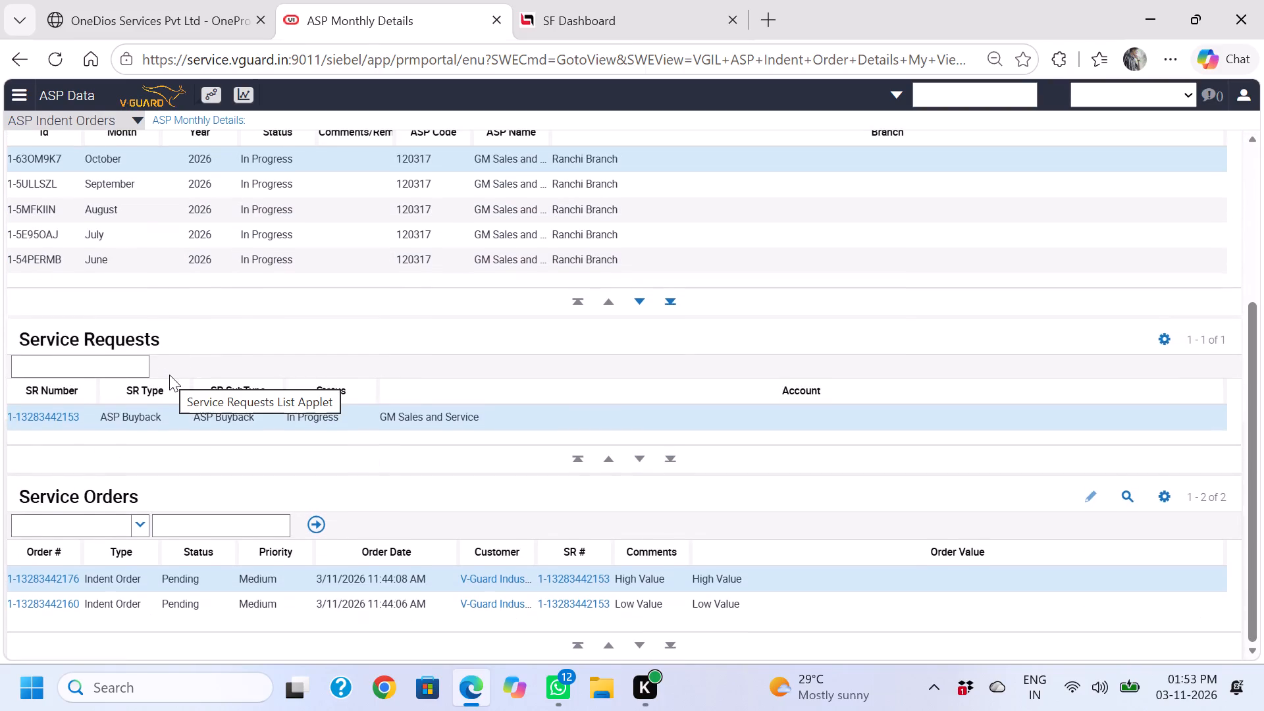
Create an SF indent order for the October 2026 month record.
scroll(169, 375, up, 3)
click(194, 355)
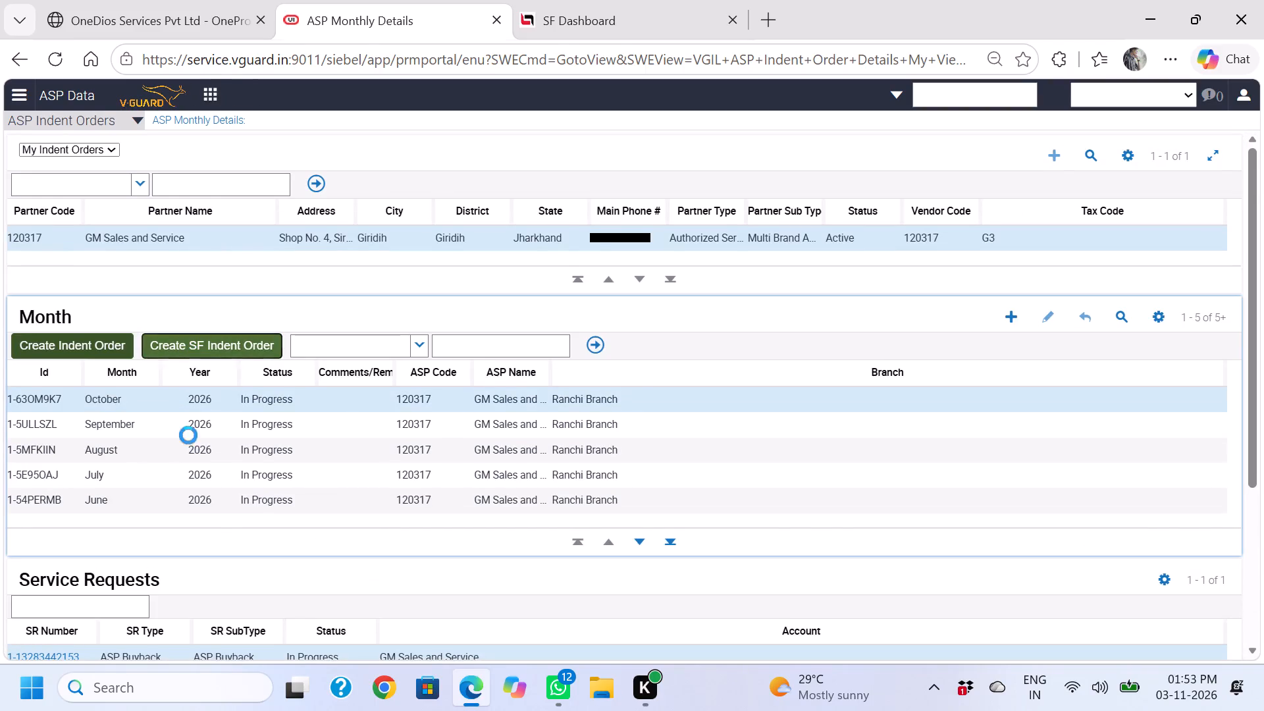
scroll(161, 456, down, 1)
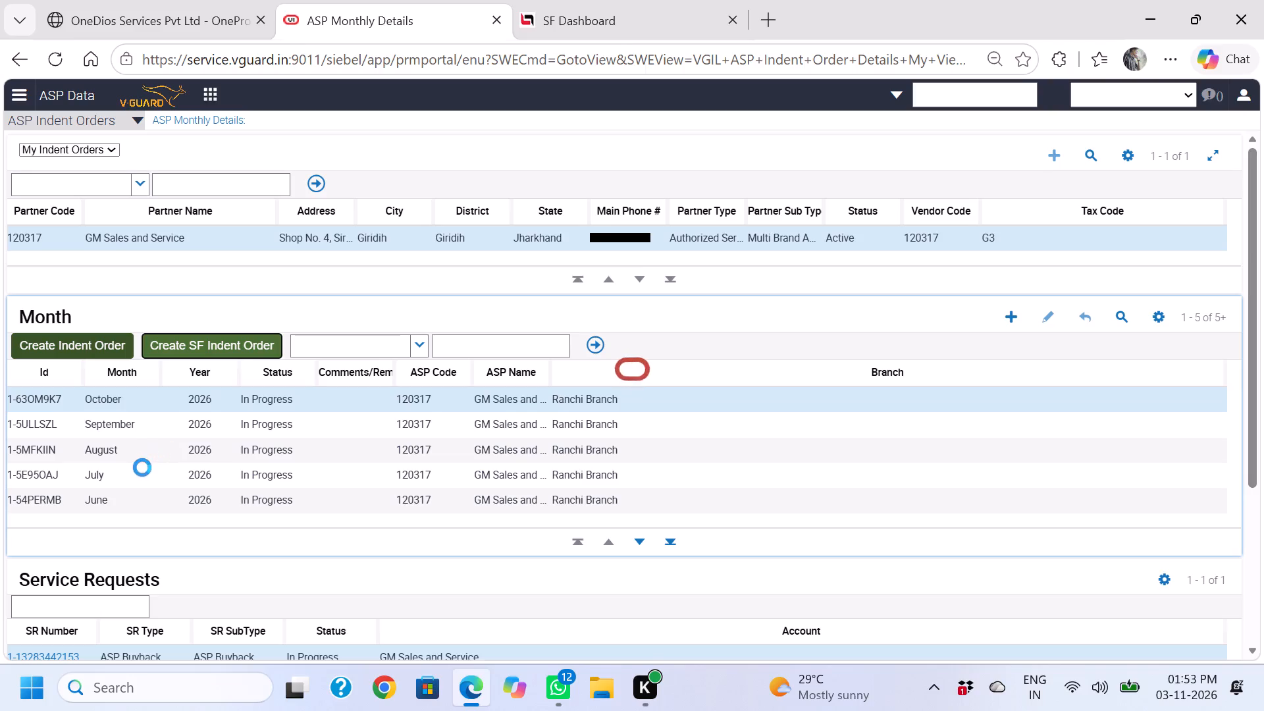
scroll(141, 469, down, 2)
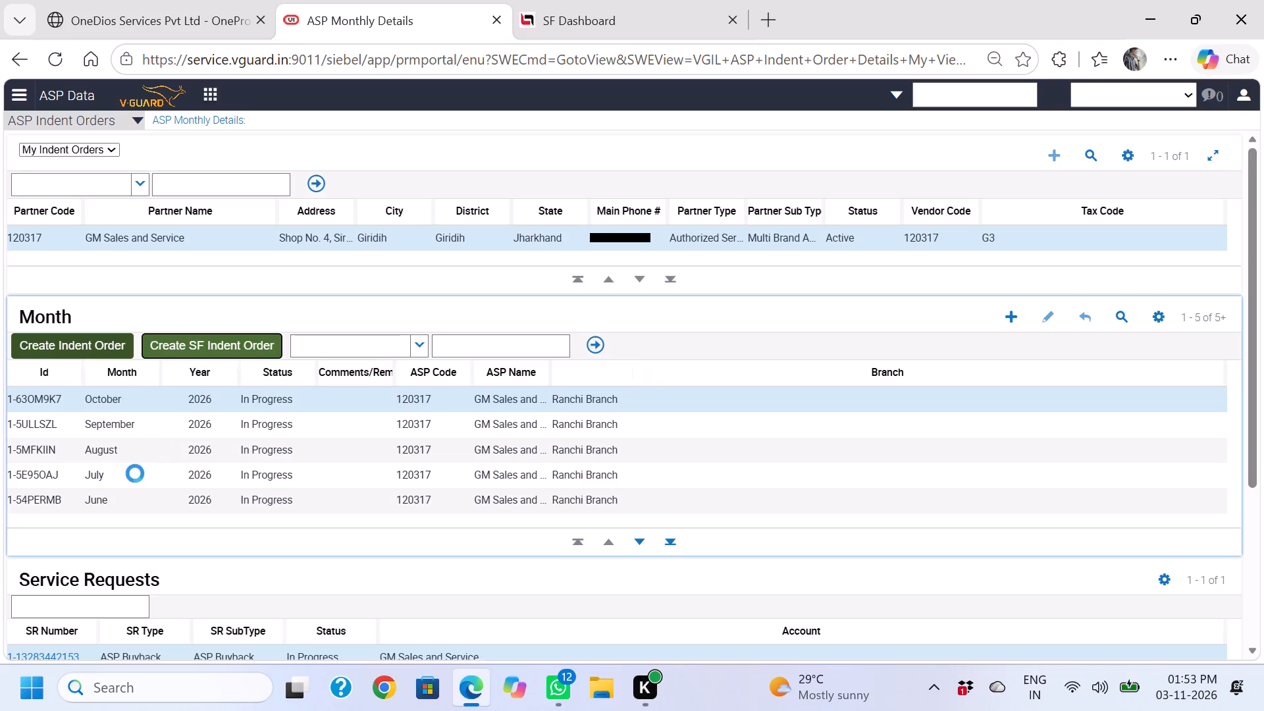
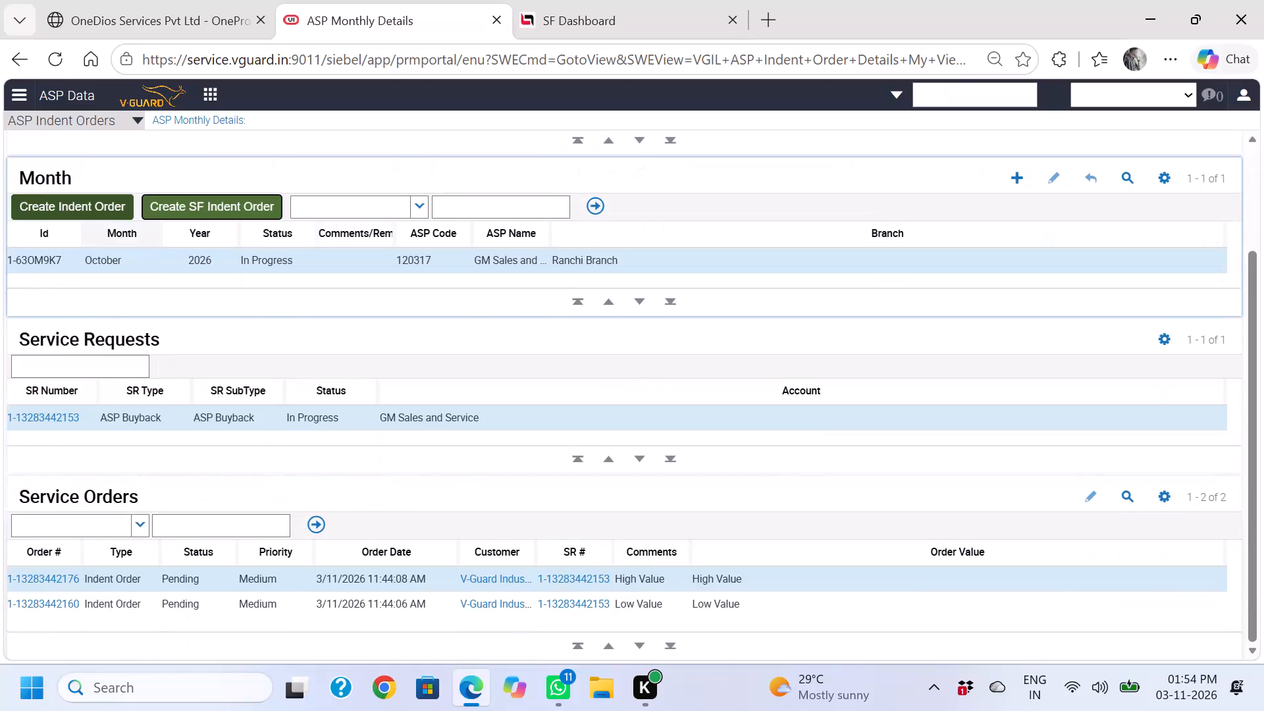
Open the Service Requests section of the V-Guard CRM and check the My Service Requests list.
scroll(159, 385, up, 3)
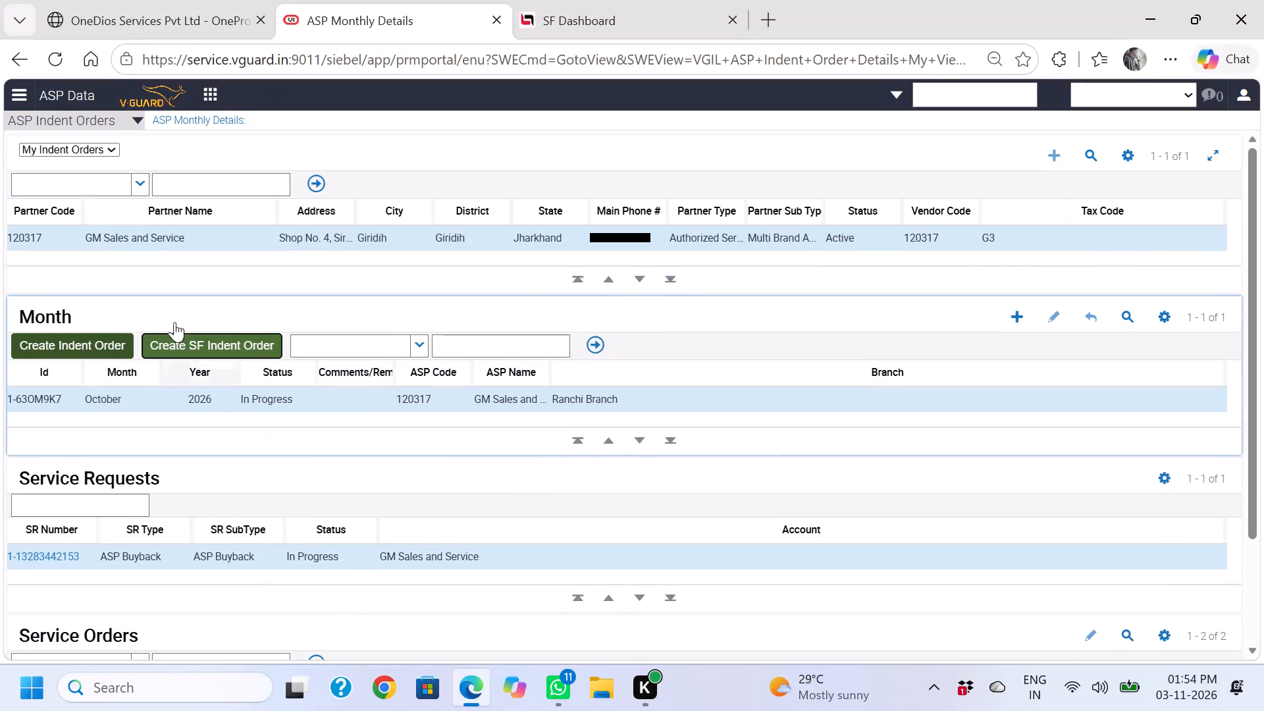
click(11, 88)
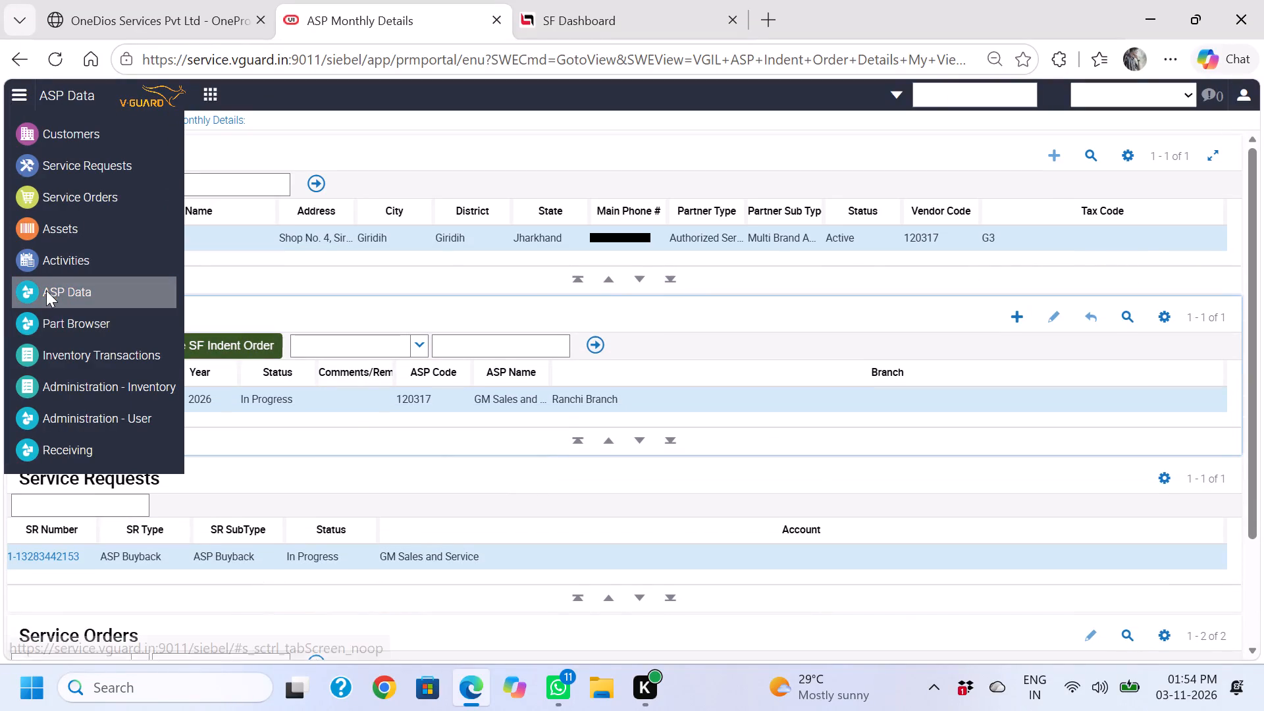
click(81, 165)
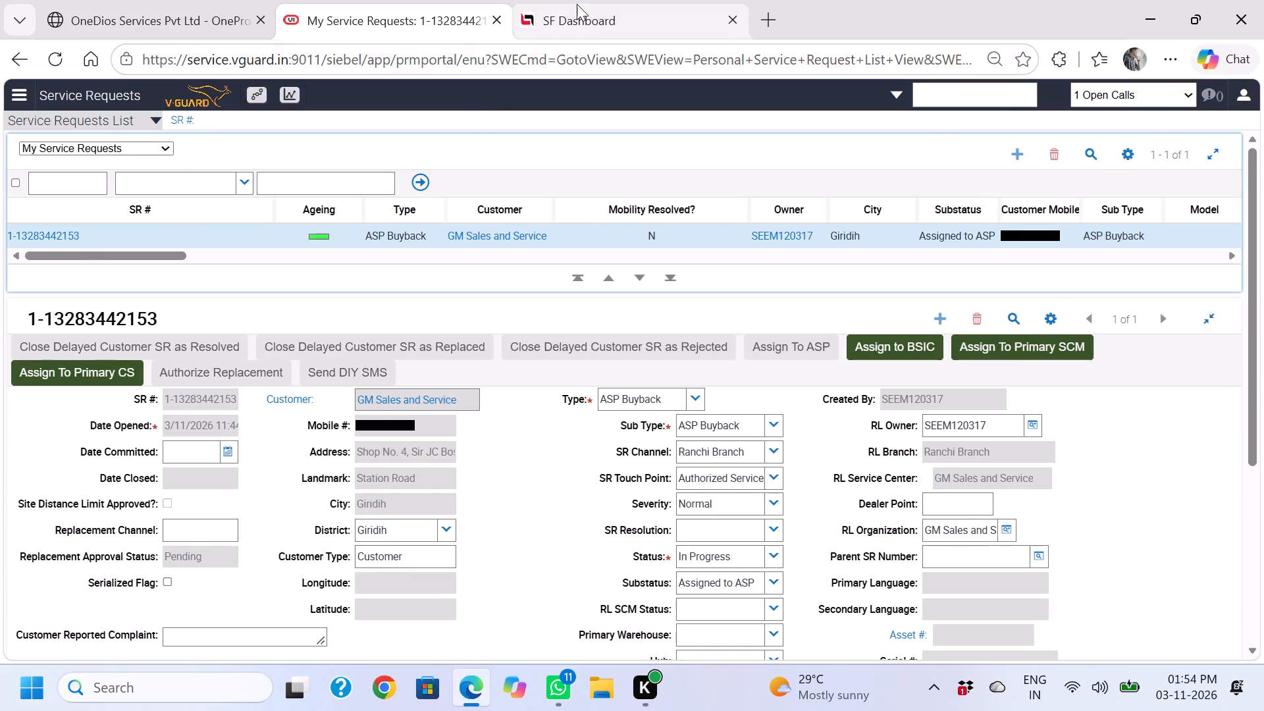
Switch to the Luker SF Dashboard and check today's live call status.
click(577, 1)
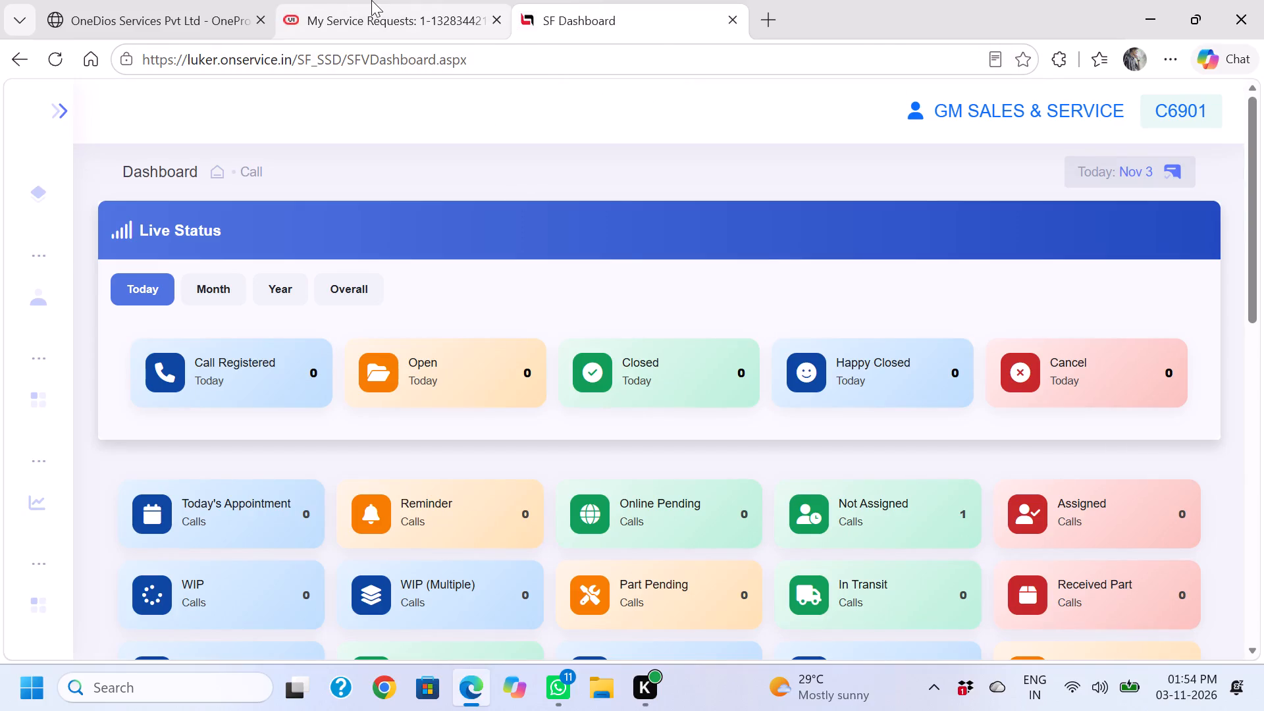
Return to the V-Guard CRM and reopen the Service Requests section to refresh its list.
click(371, 0)
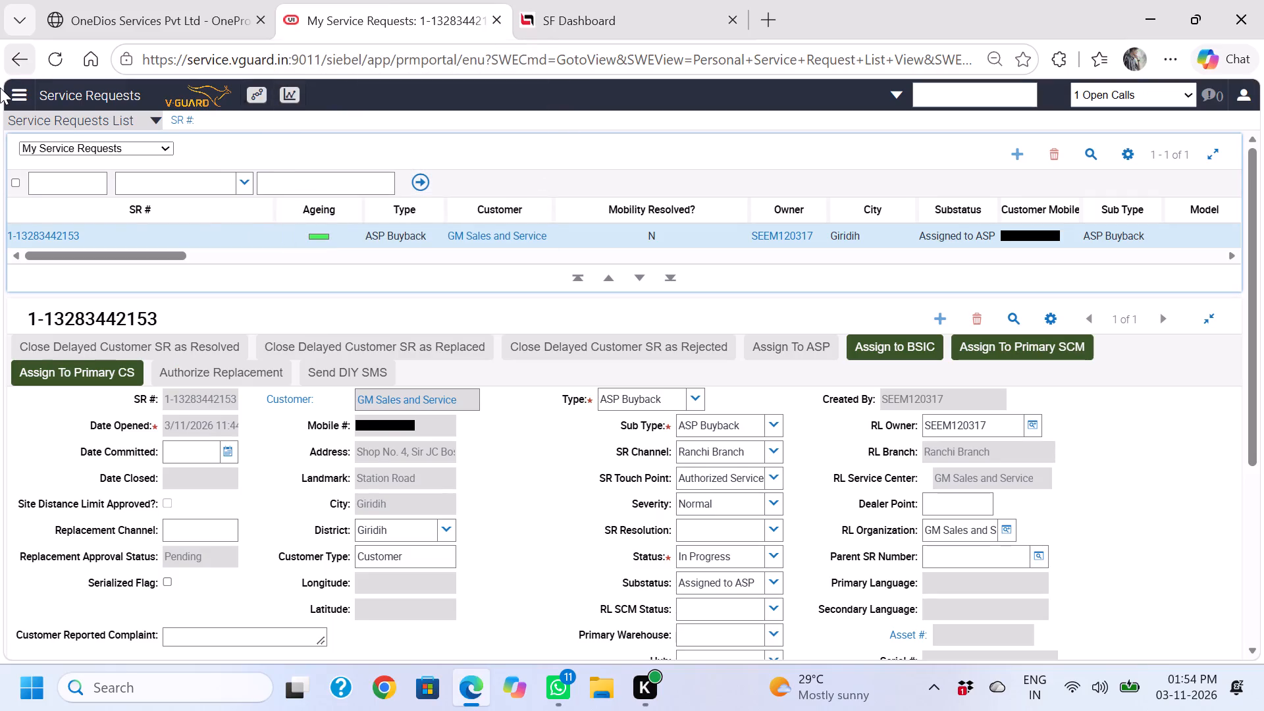
click(10, 92)
click(60, 174)
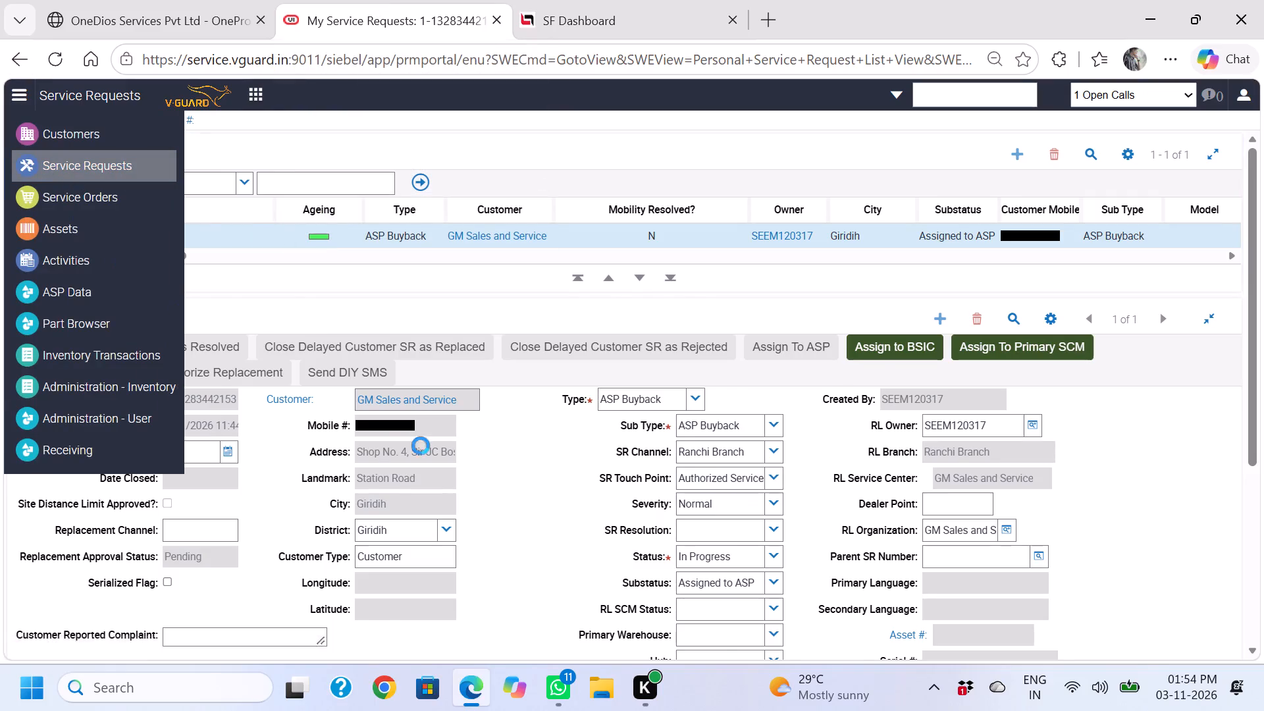
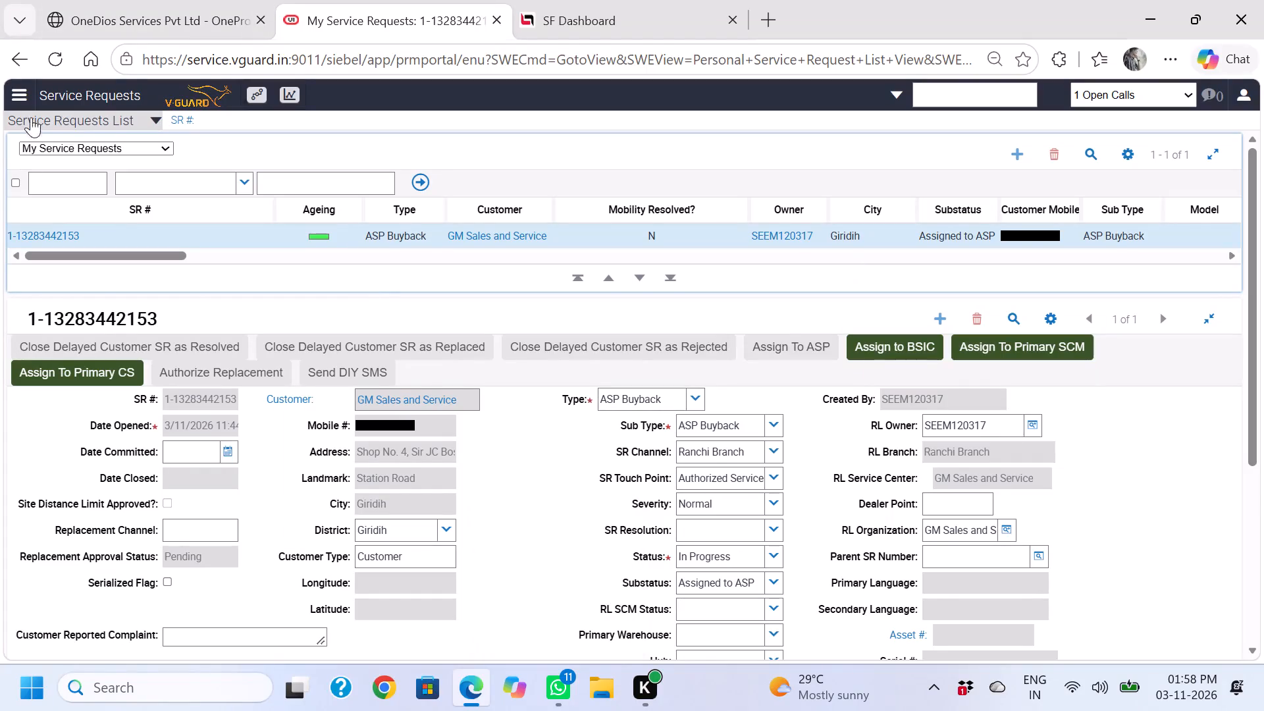
Reopen the Service Requests section of the V-Guard CRM and recheck the My Service Requests list for open requests.
click(16, 91)
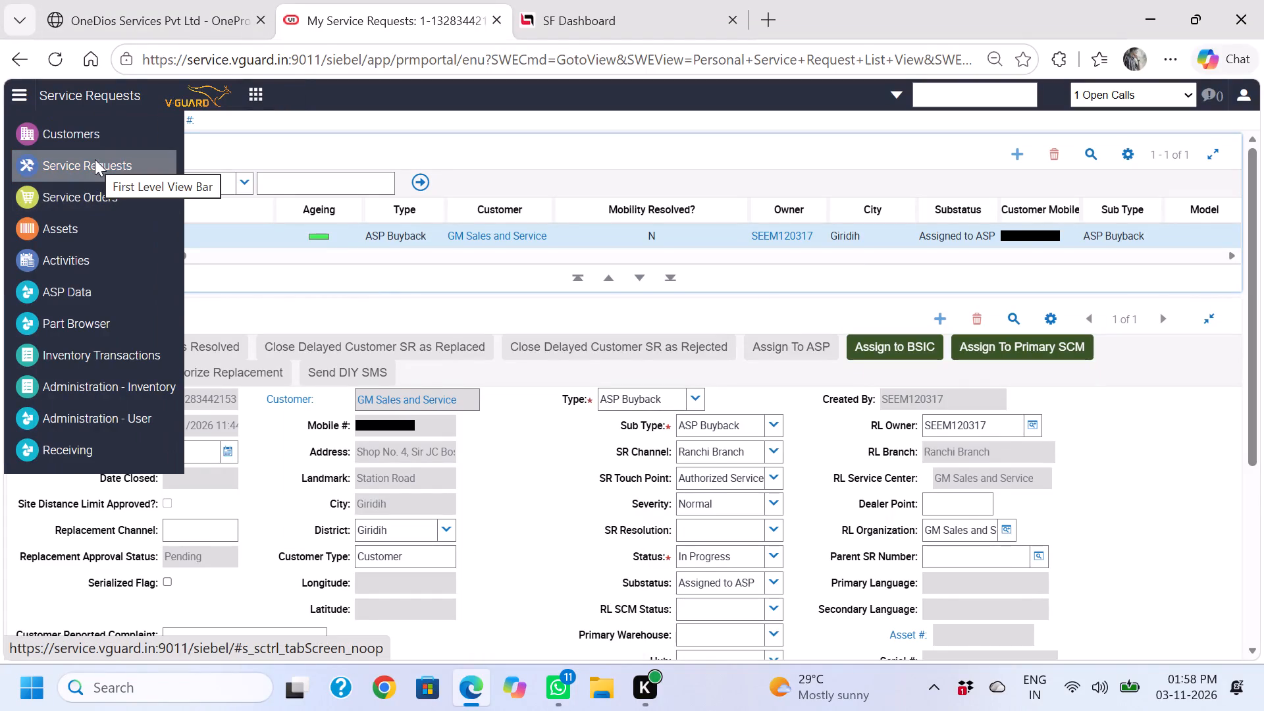
click(95, 159)
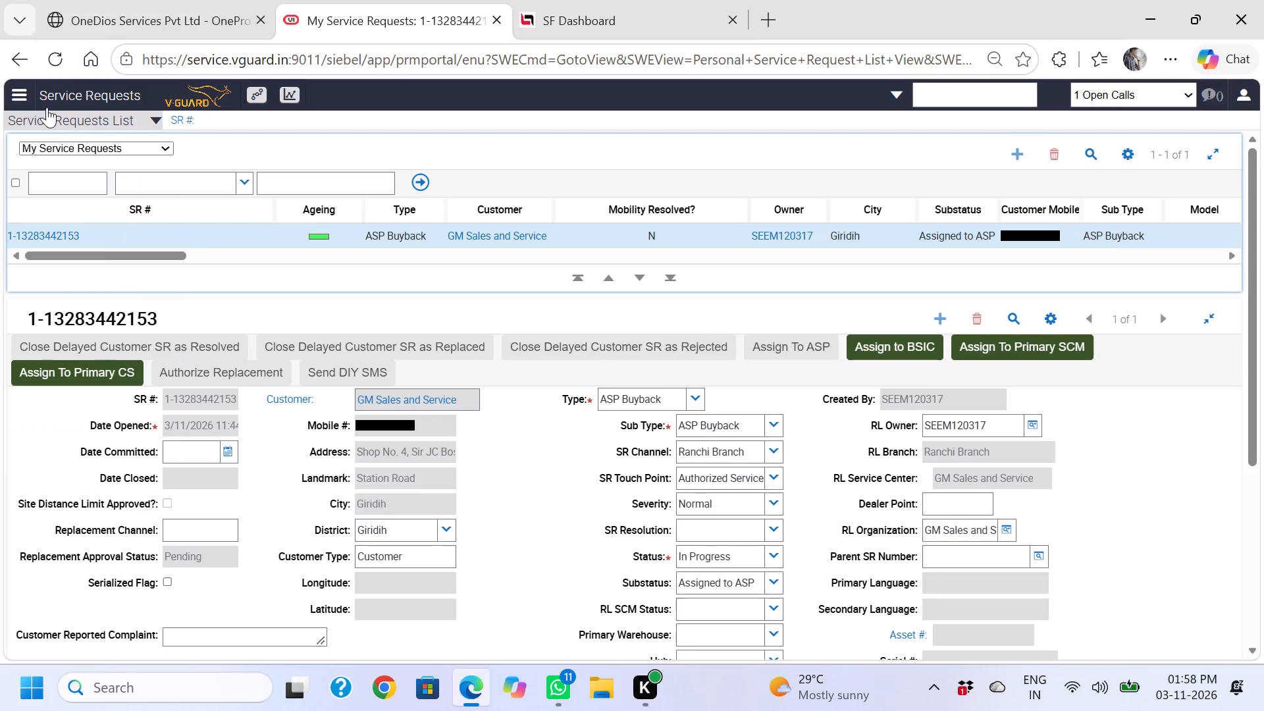
scroll(408, 592, down, 2)
scroll(421, 602, up, 3)
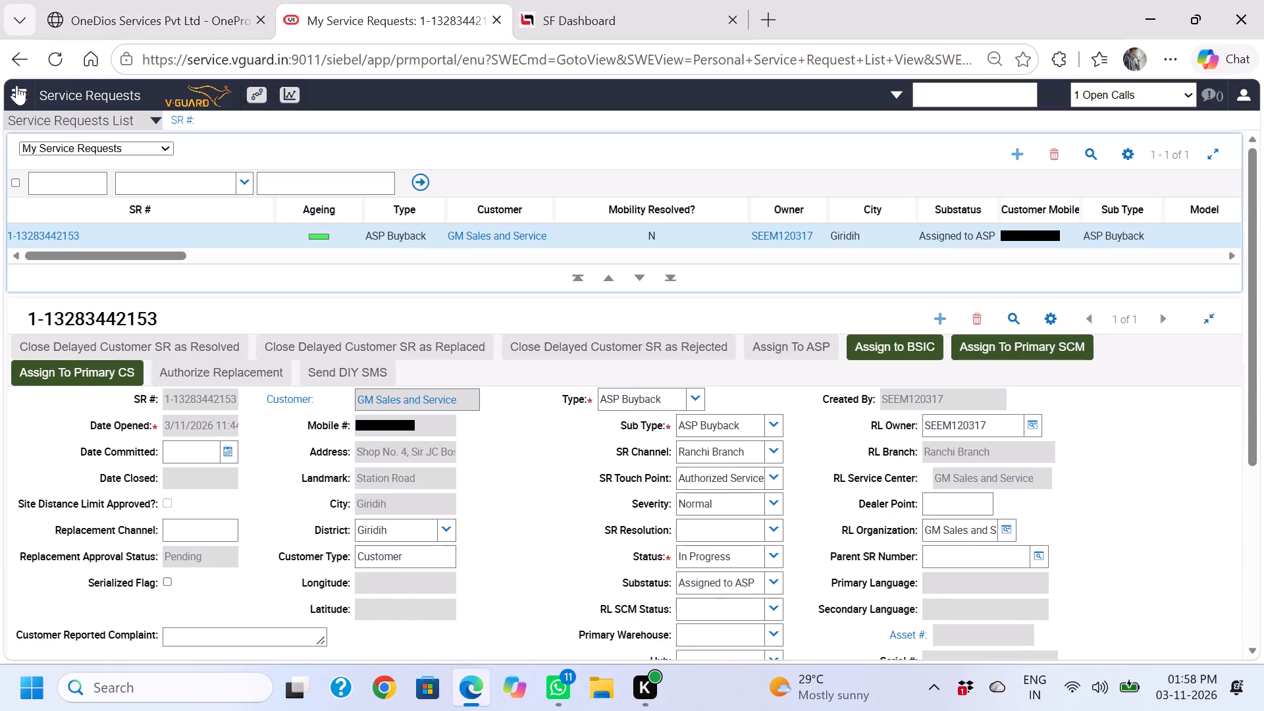
Open the Activities section of the V-Guard CRM.
click(32, 95)
click(91, 248)
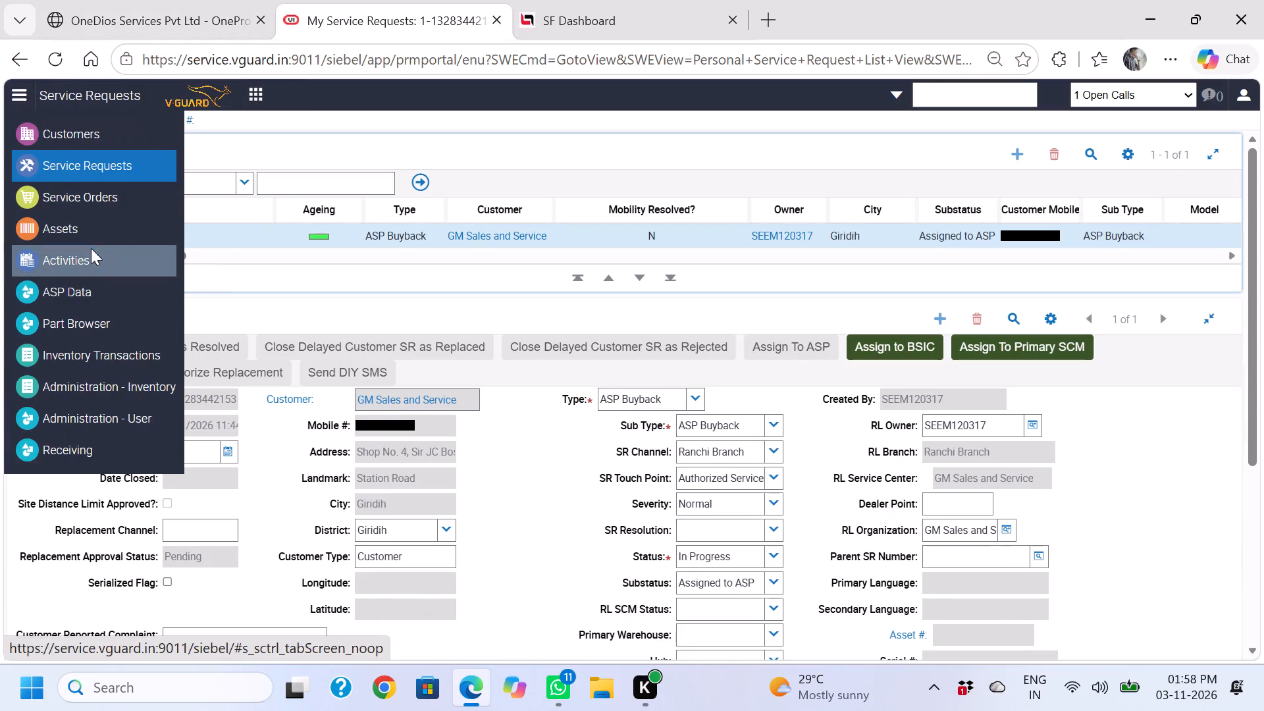
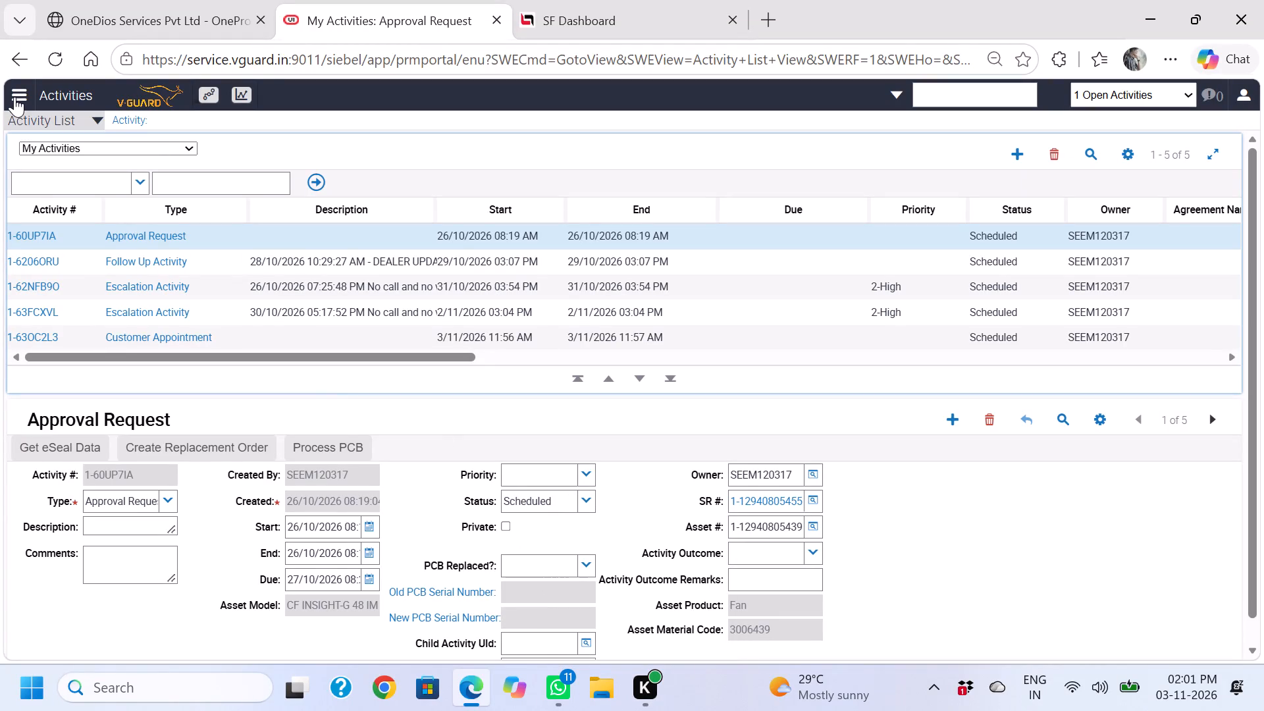
Open the service request linked to the Approval Request activity in My Activities and review its details.
drag(288, 363, 689, 387)
click(303, 230)
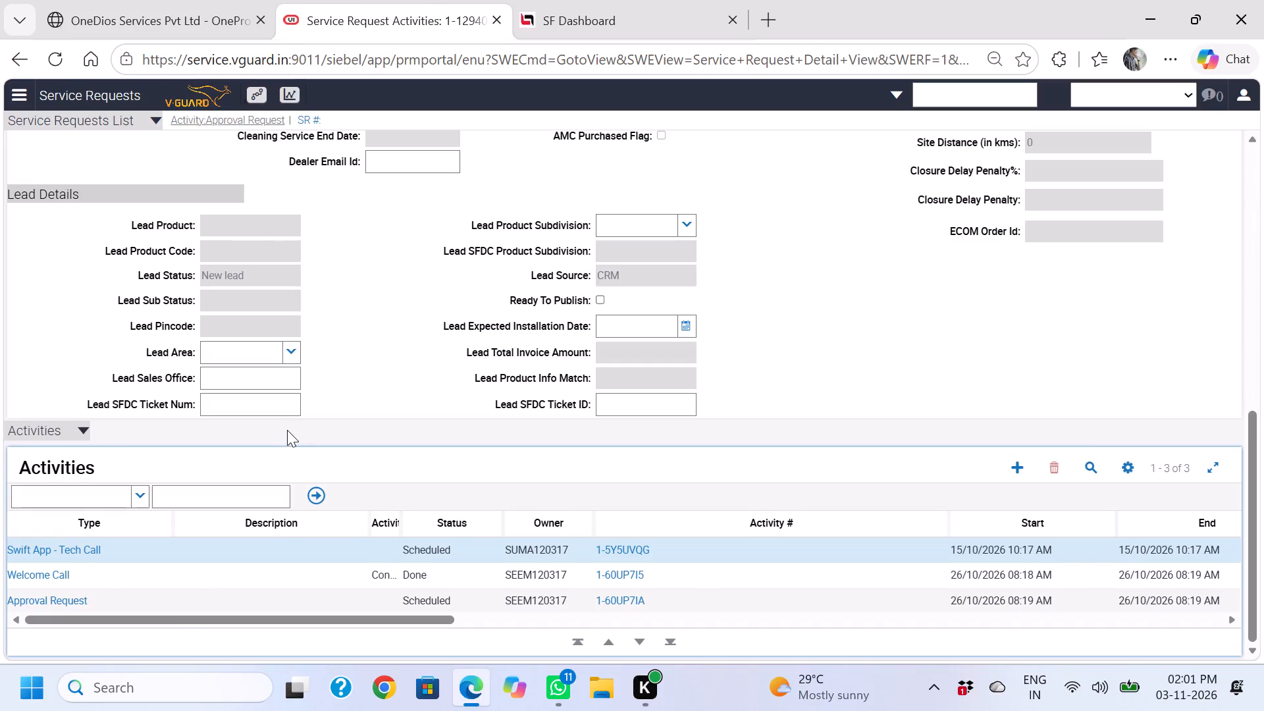
scroll(287, 430, up, 6)
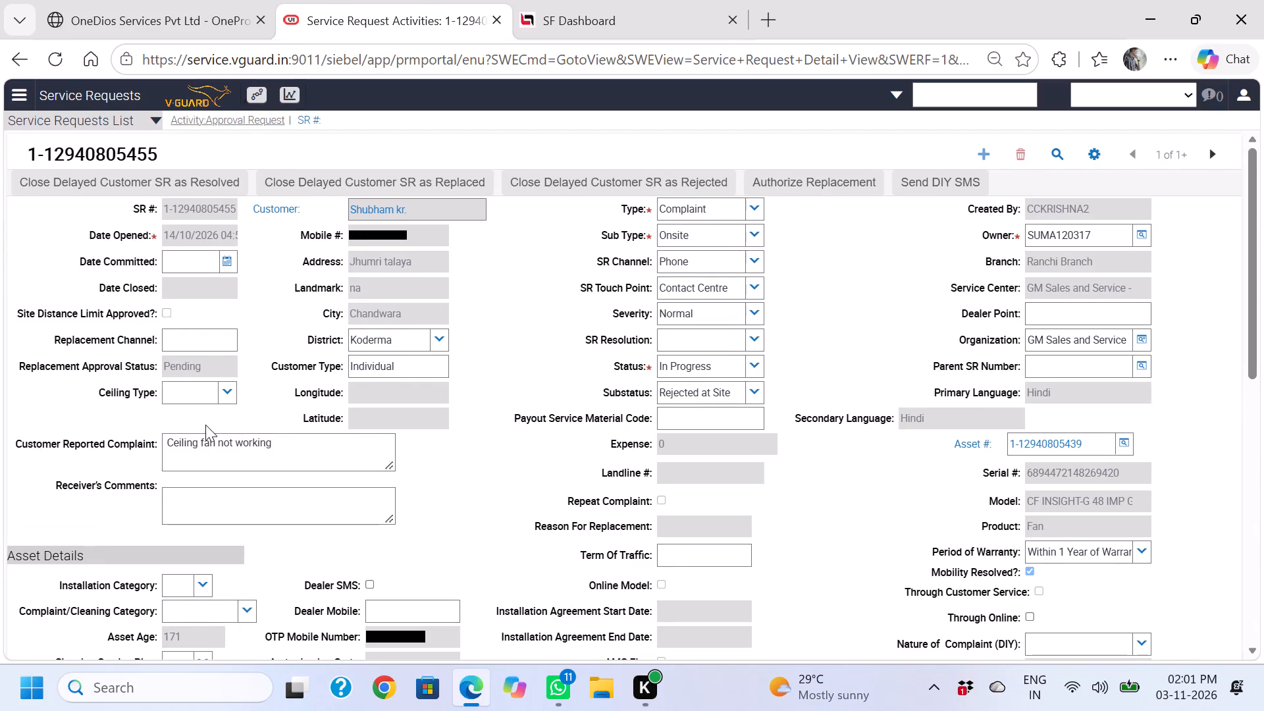
Return to the Service Requests section of the V-Guard CRM.
click(35, 111)
click(18, 96)
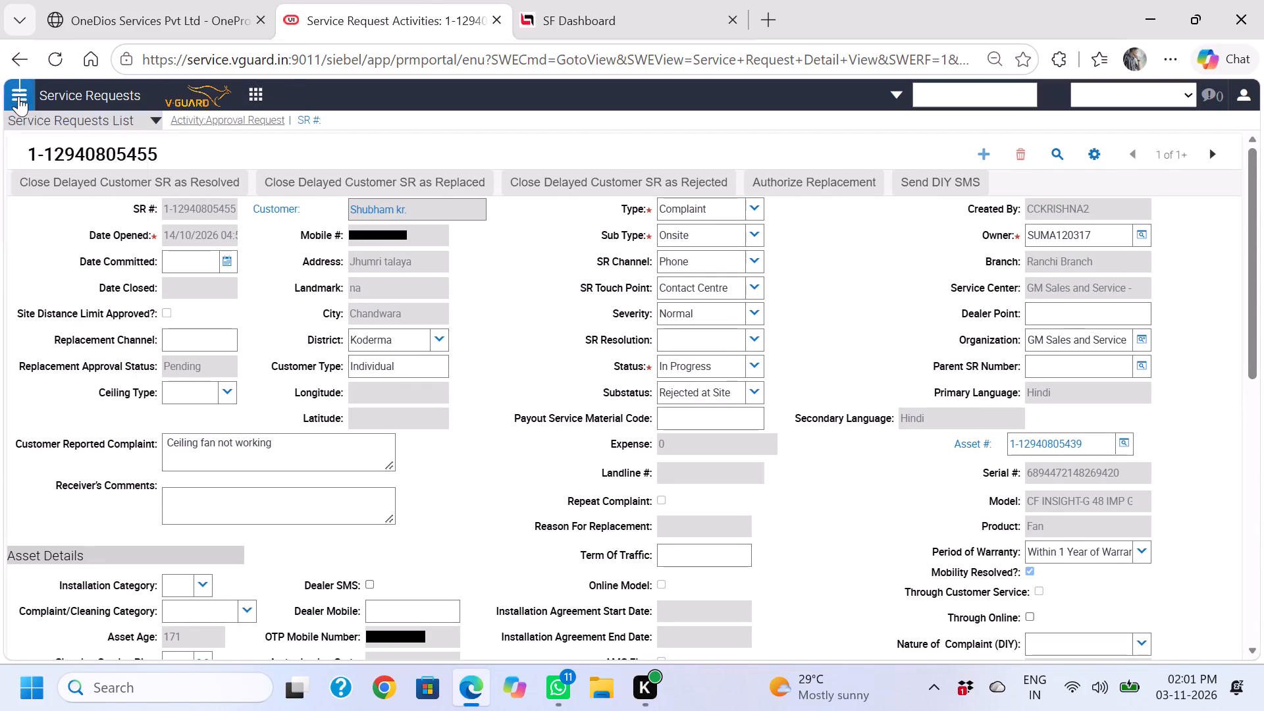
click(91, 174)
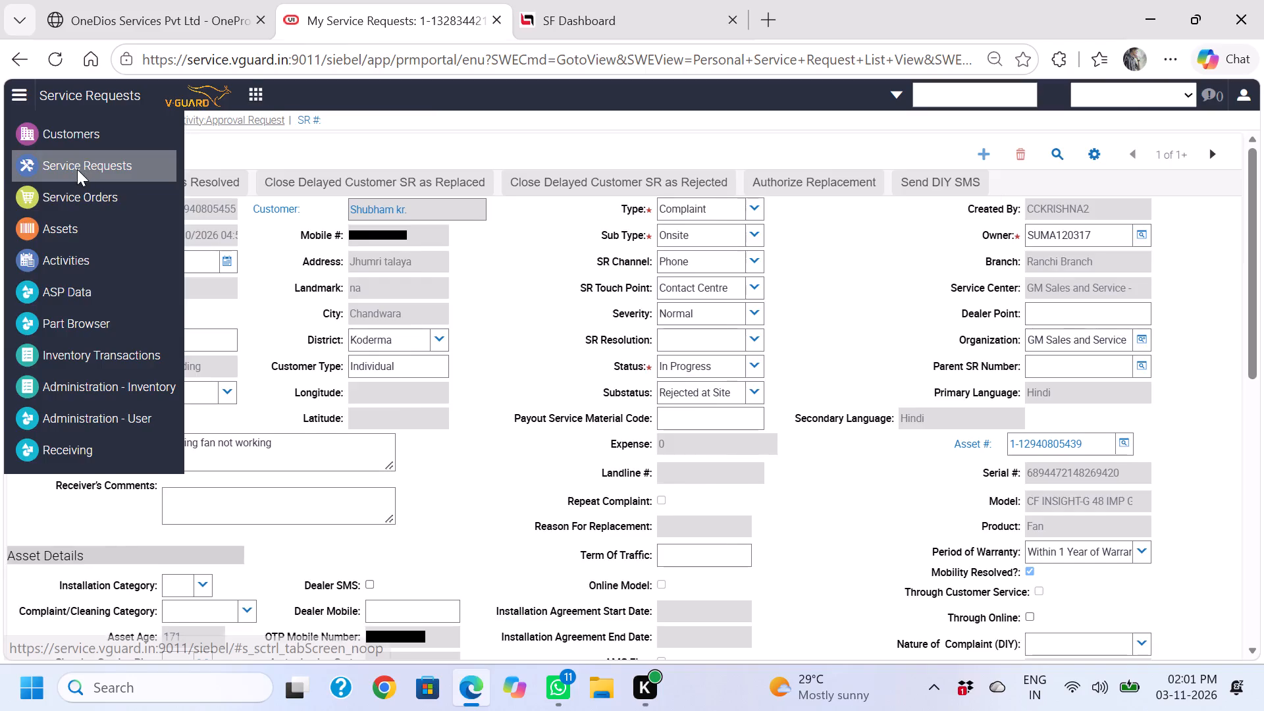
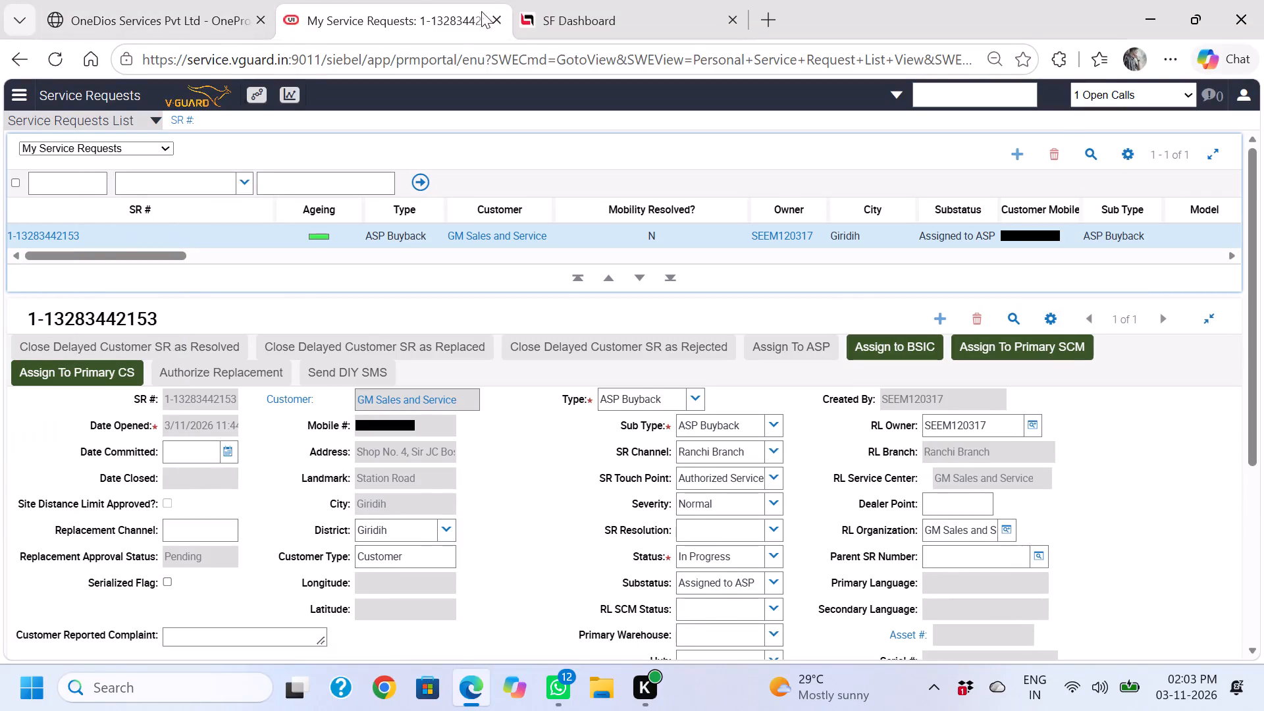
Switch to the Luker CRM, list its Not Assigned calls and copy the ticket key of the BLDC ceiling fan call.
click(692, 9)
scroll(424, 447, down, 1)
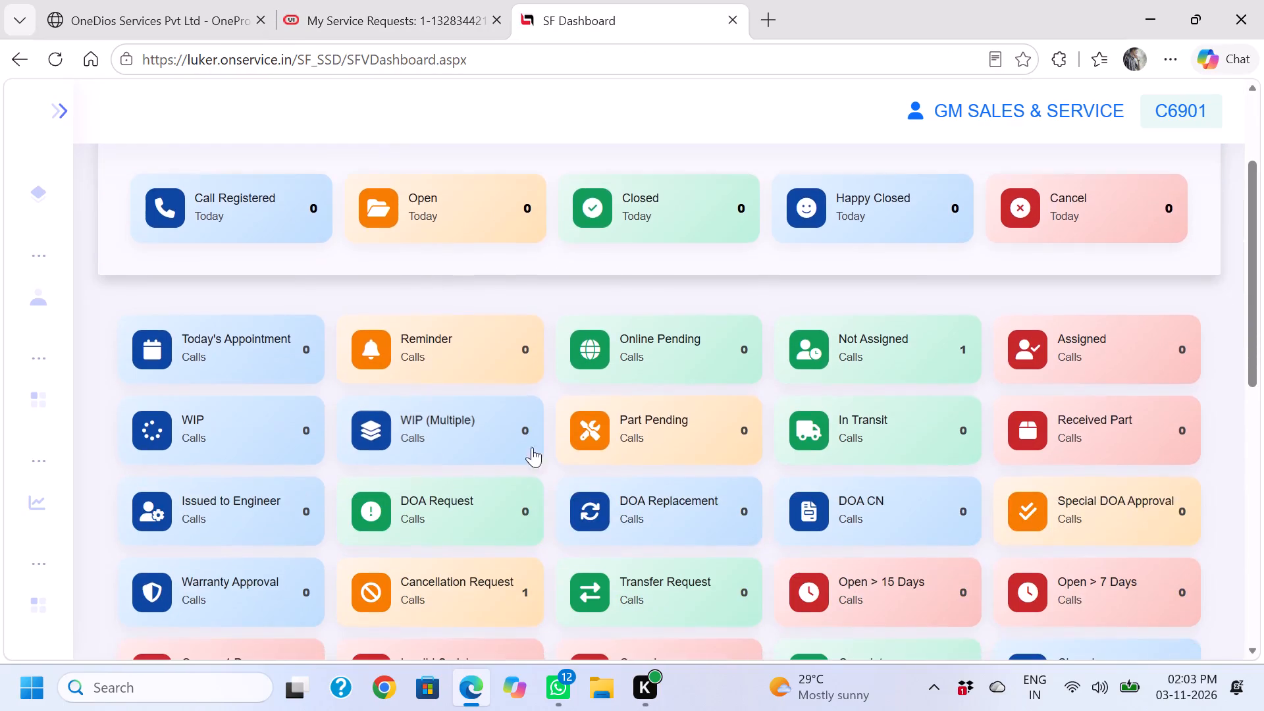
scroll(685, 438, down, 1)
click(888, 207)
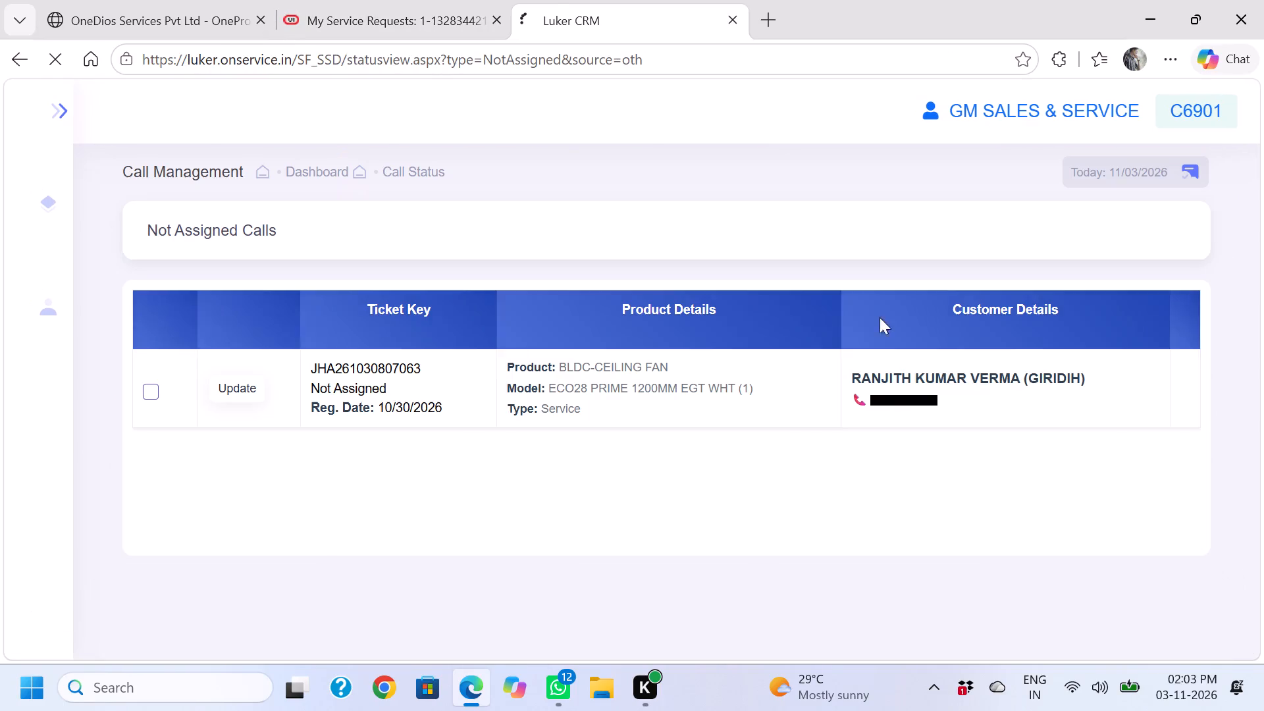
drag(434, 363, 328, 372)
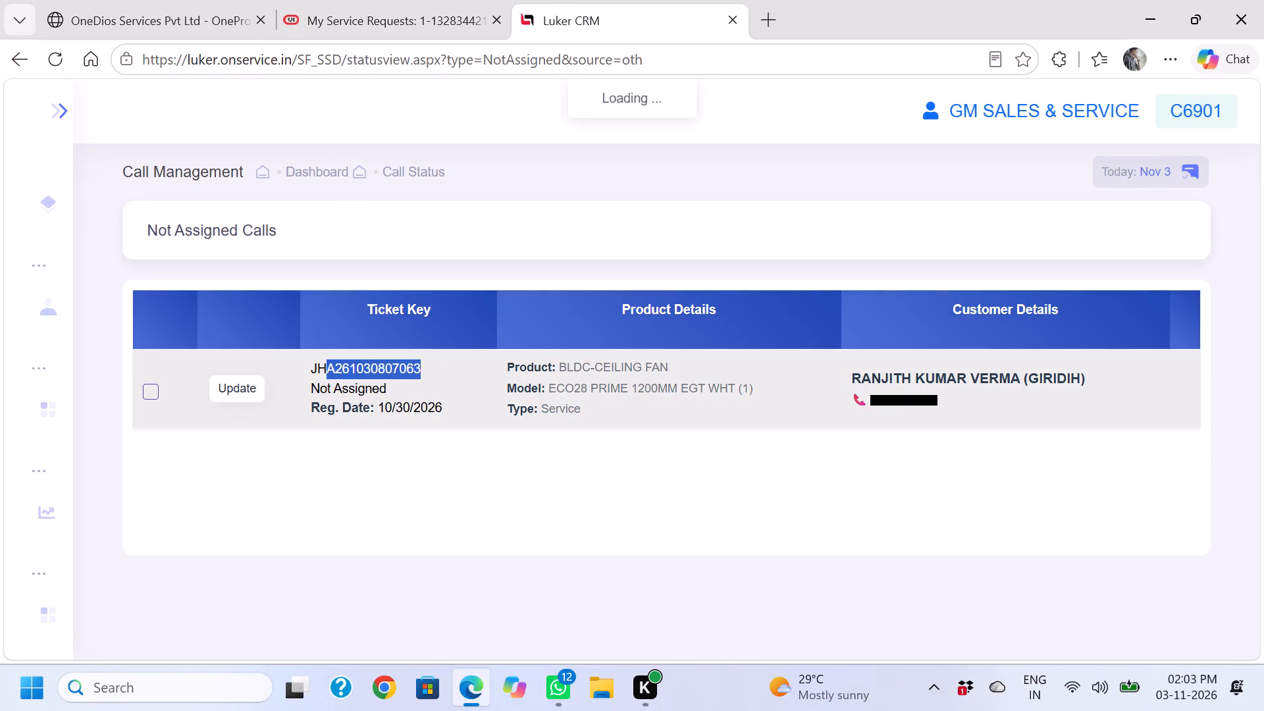
drag(328, 372, 311, 373)
click(355, 301)
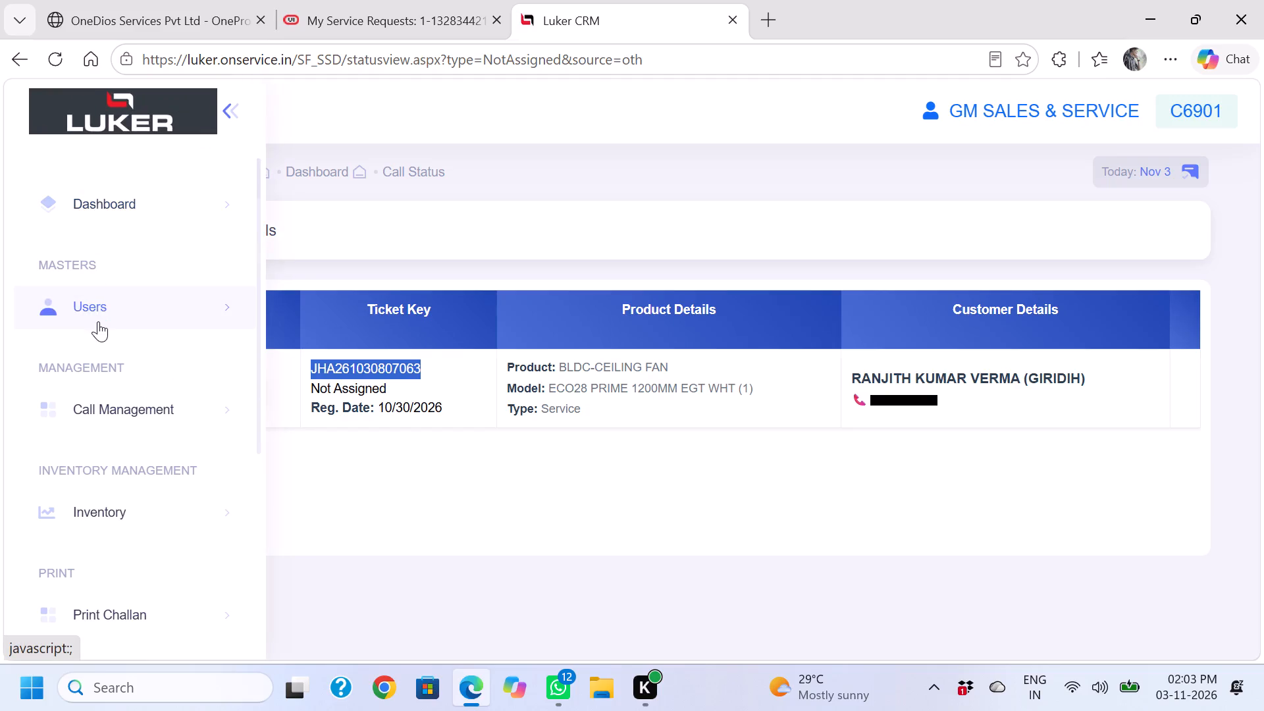
click(103, 395)
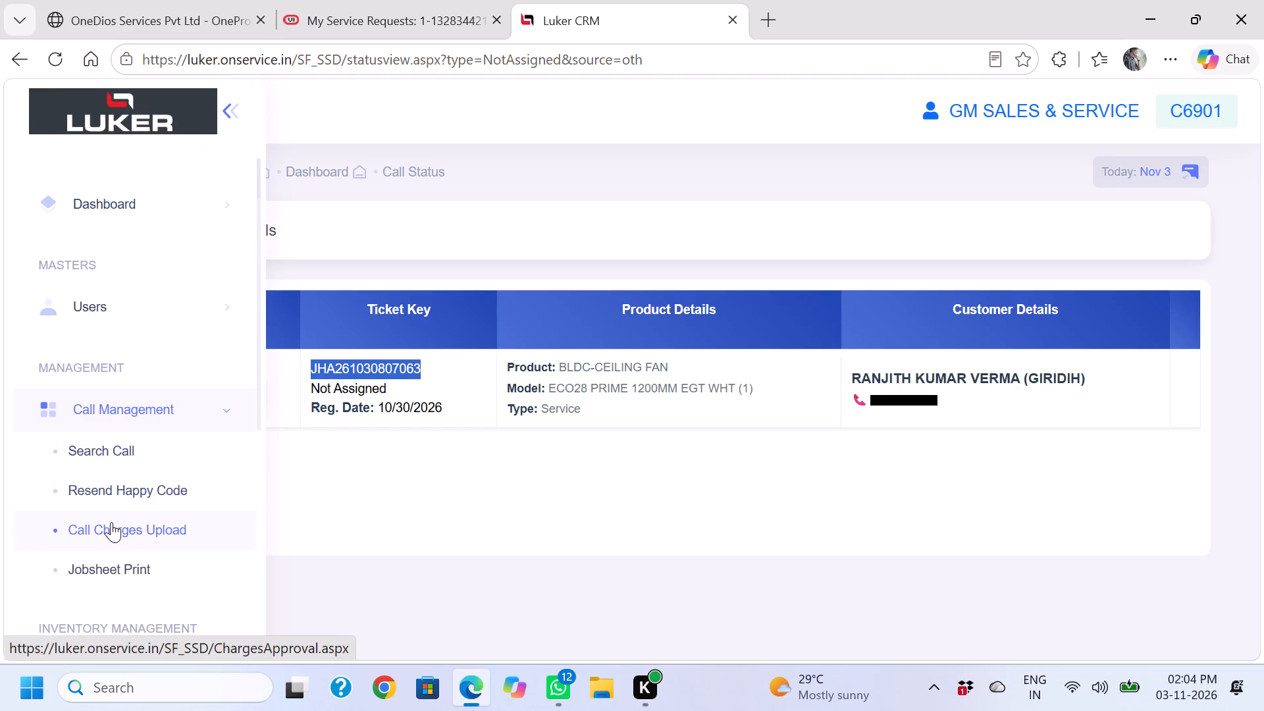
click(122, 490)
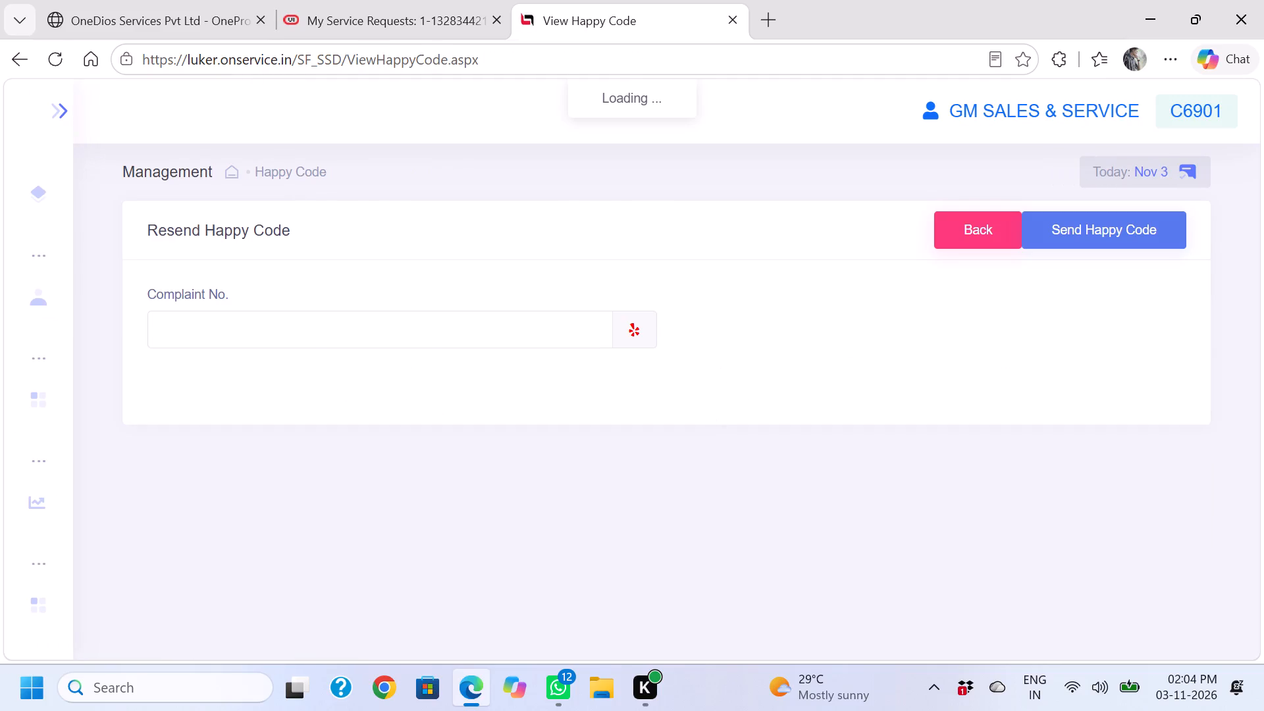
right_click(319, 323)
click(371, 355)
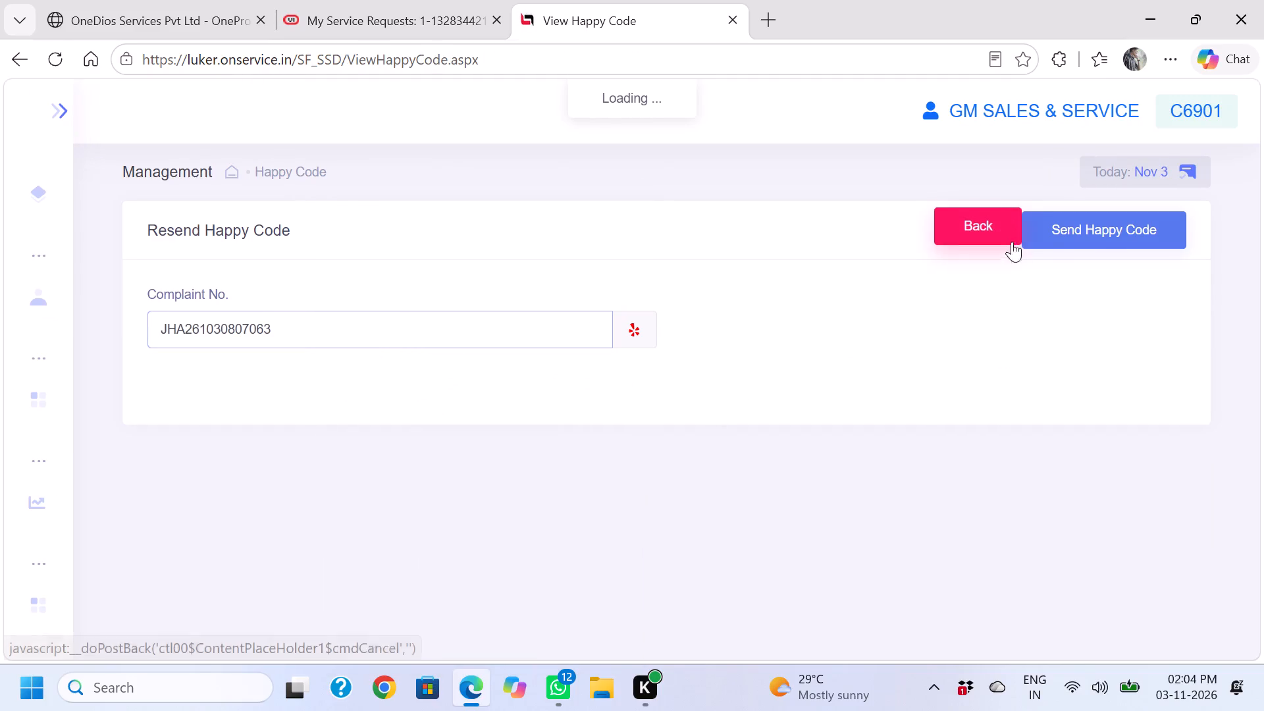
click(1071, 240)
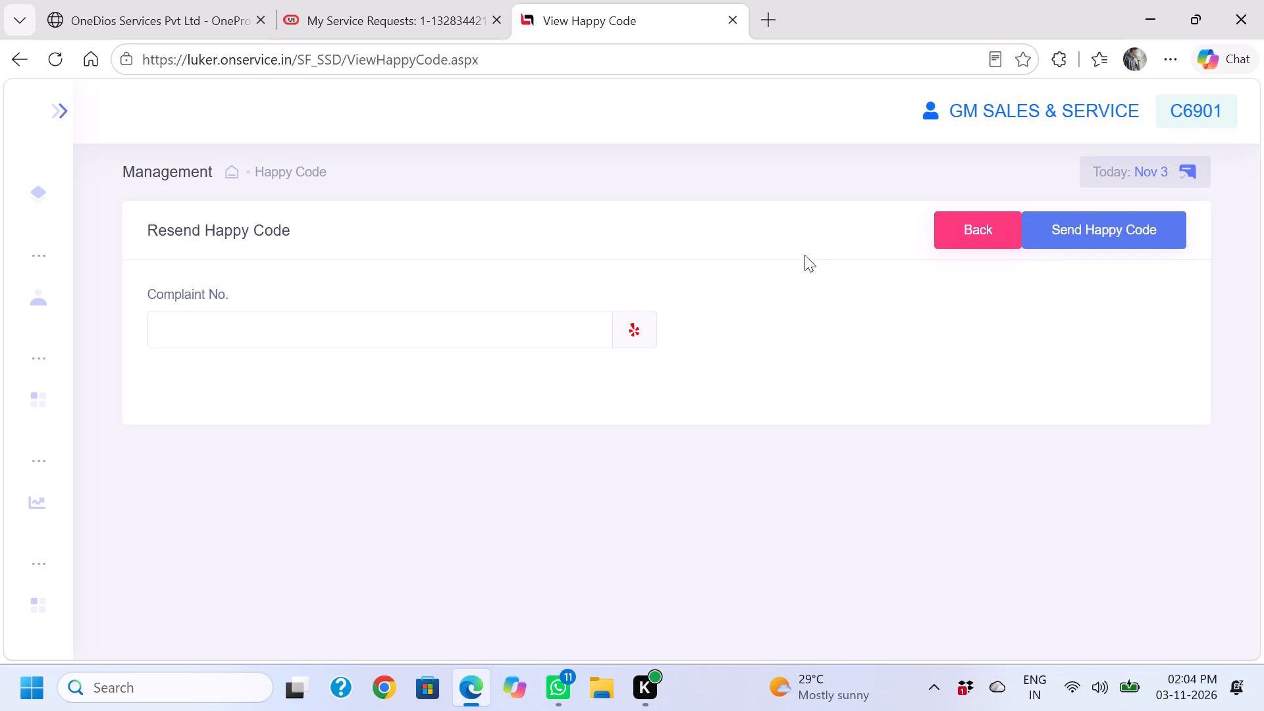
Switch to the OnePro CRM and check the list of open tickets.
click(332, 0)
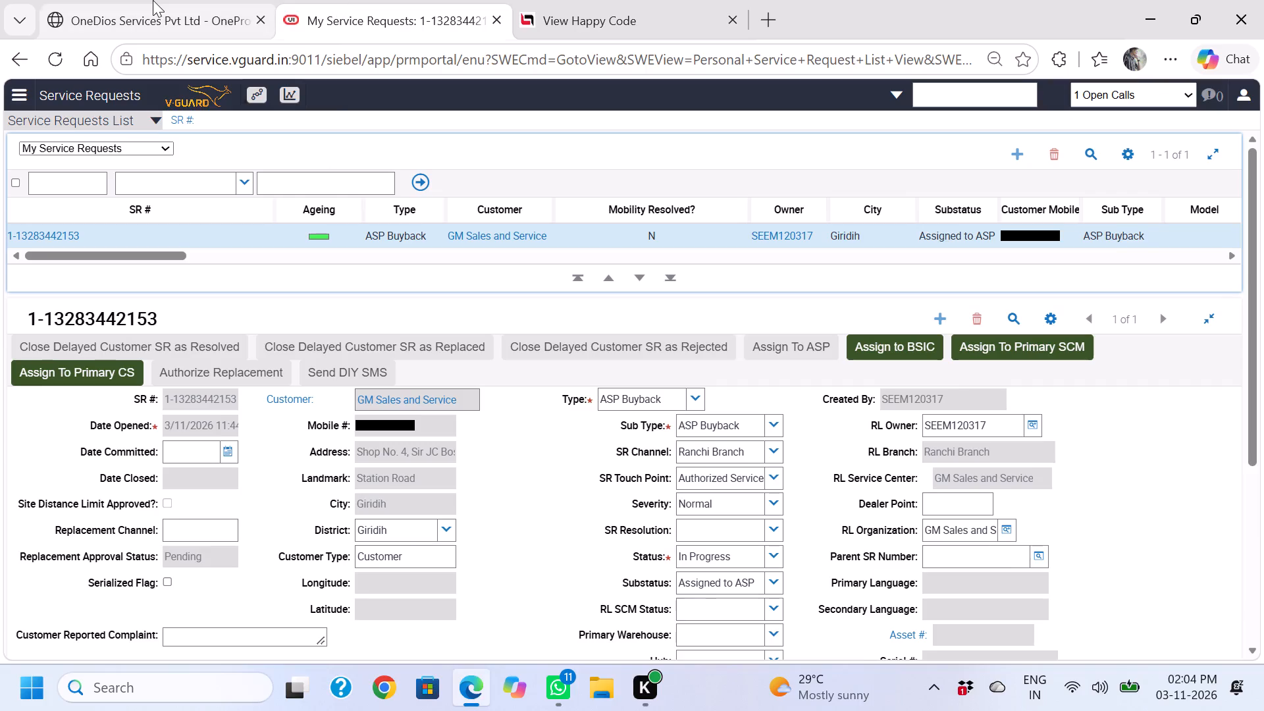
click(153, 0)
click(139, 0)
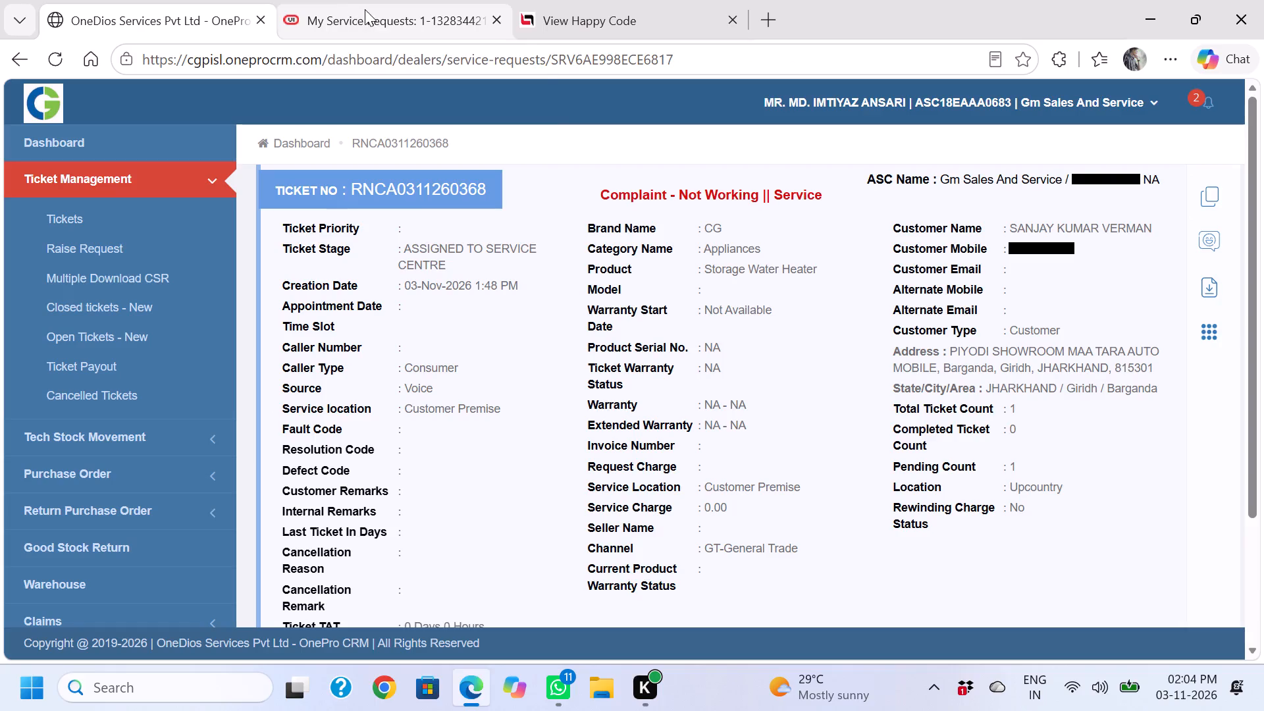
click(126, 323)
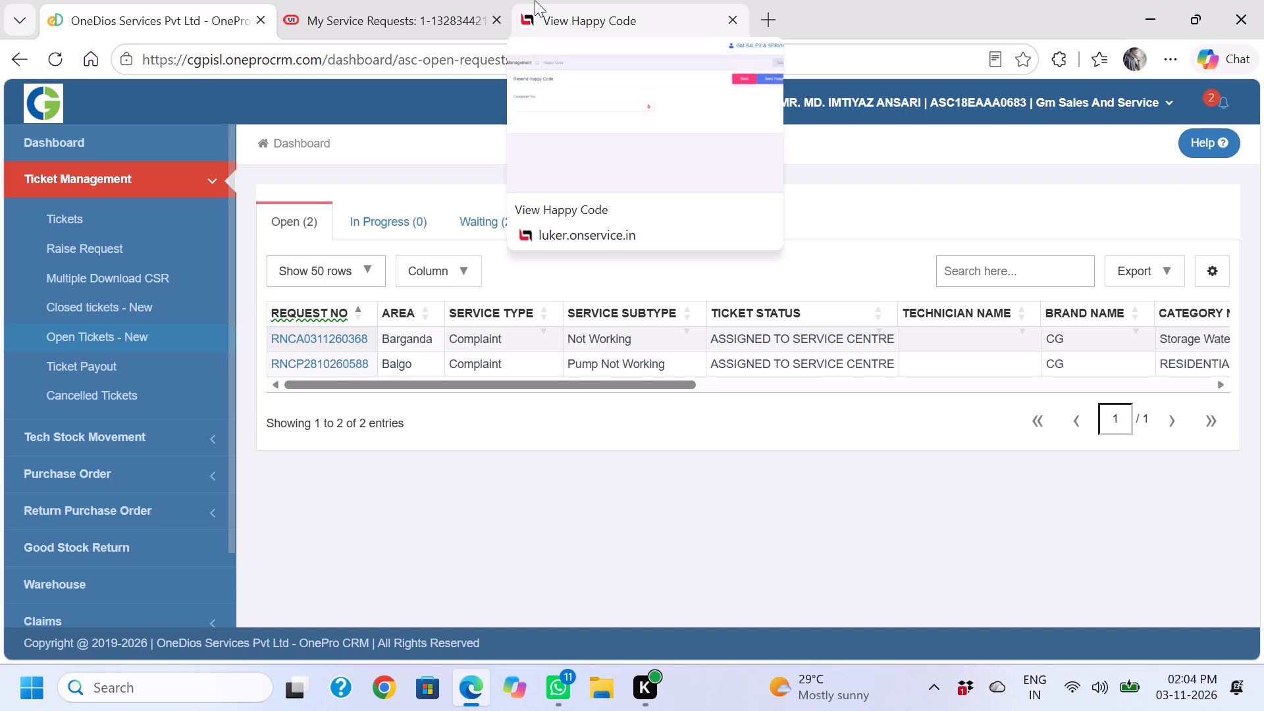
click(600, 0)
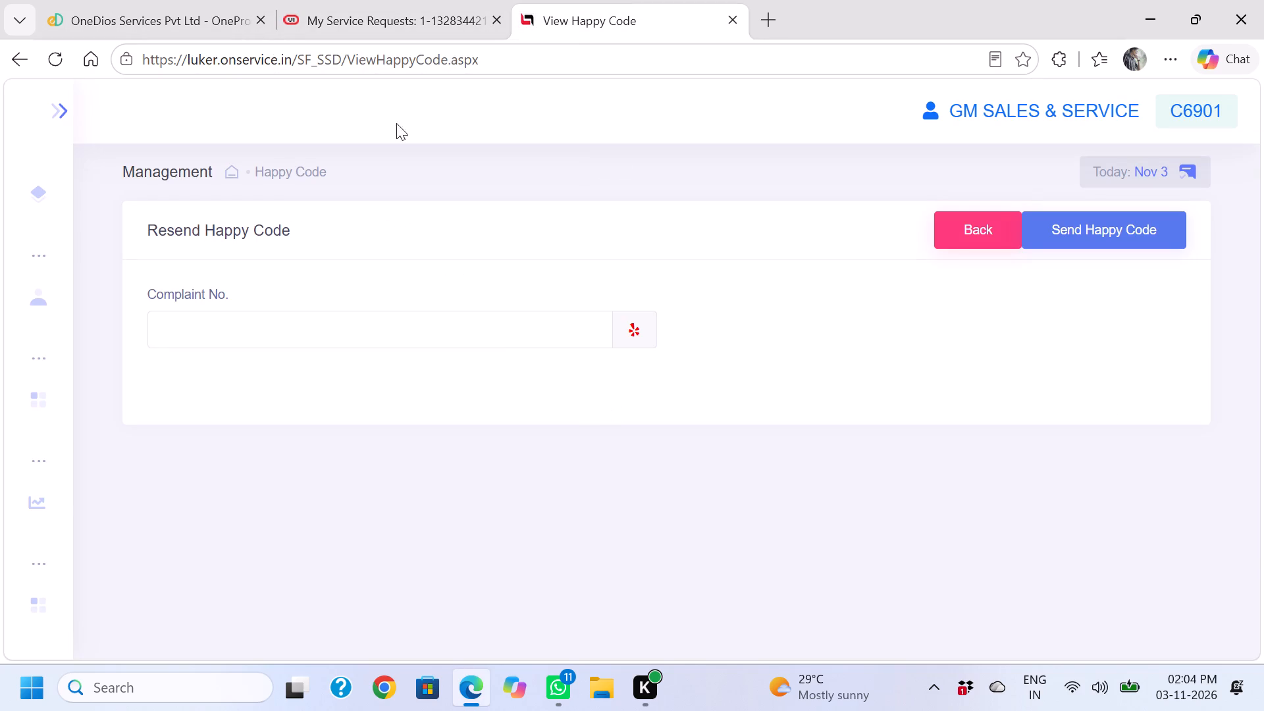
click(99, 192)
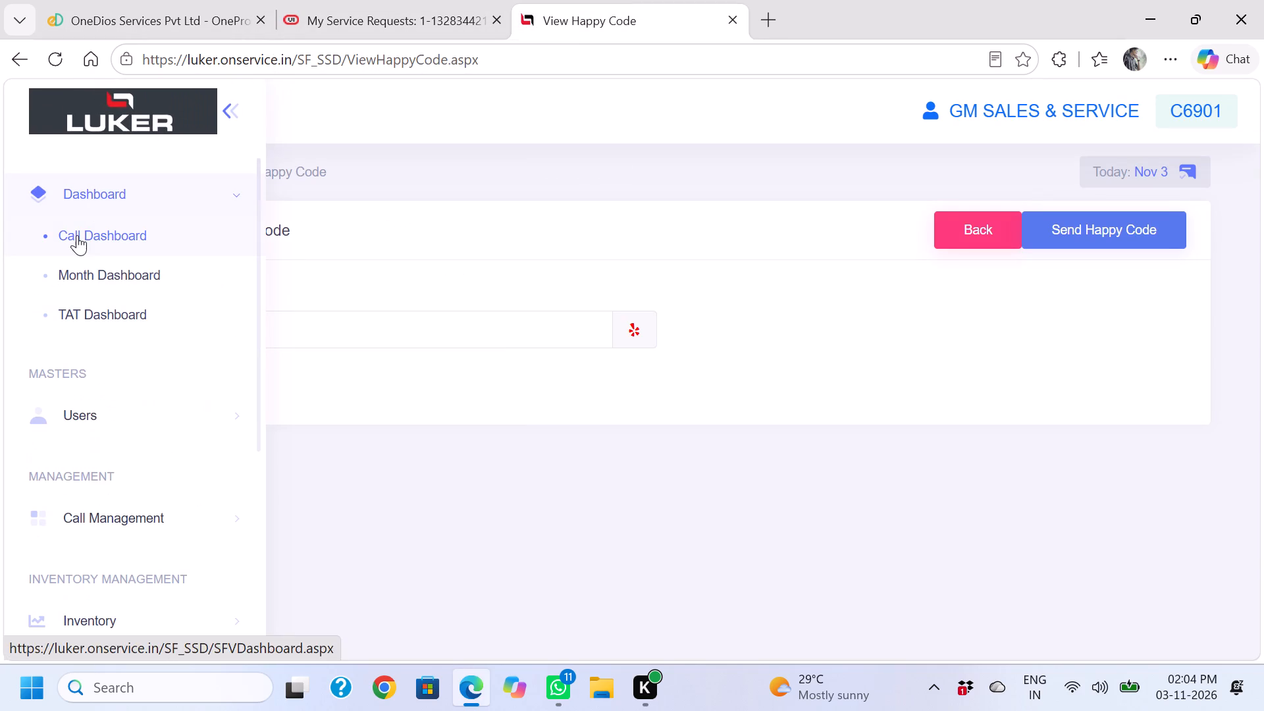
click(77, 235)
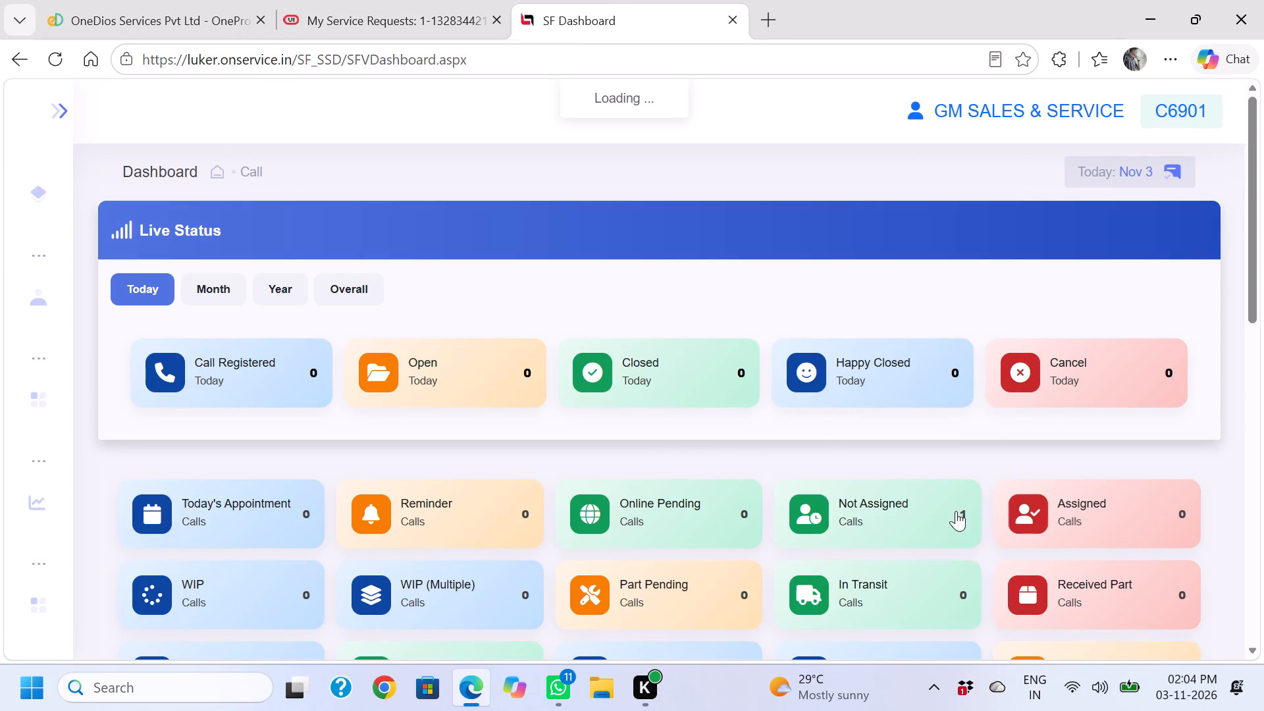
click(915, 511)
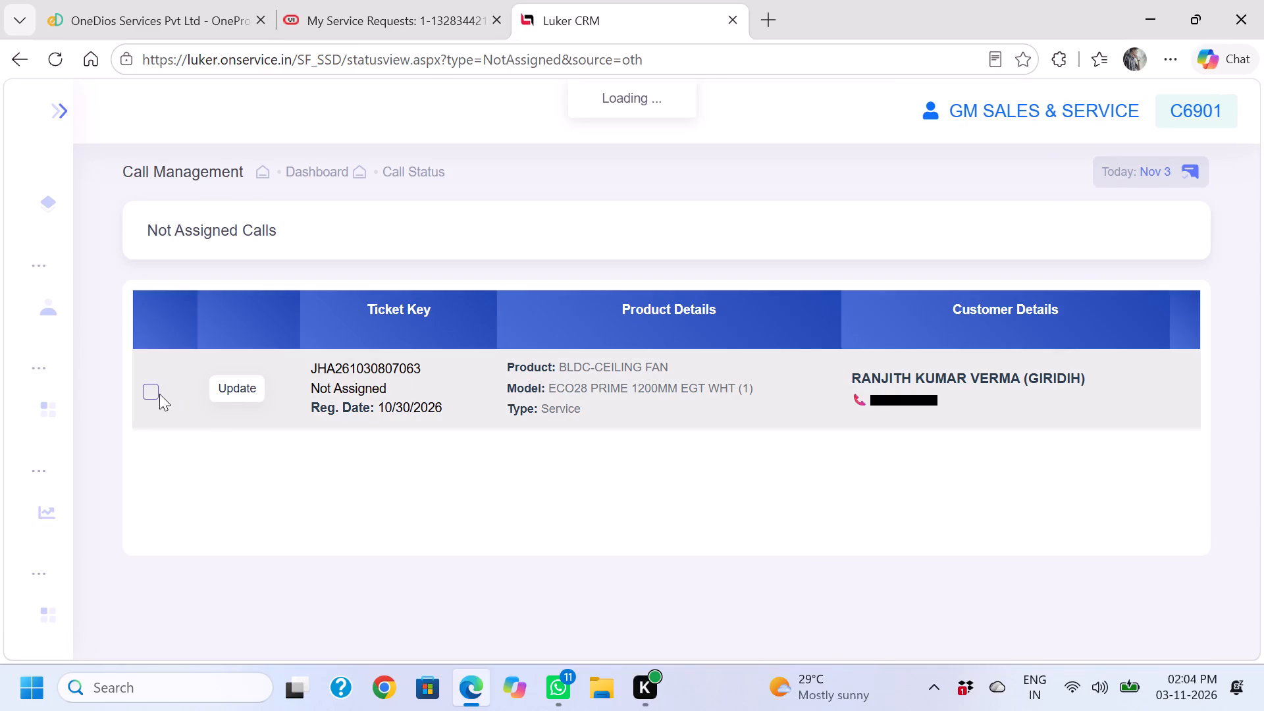
click(147, 396)
click(211, 400)
click(234, 390)
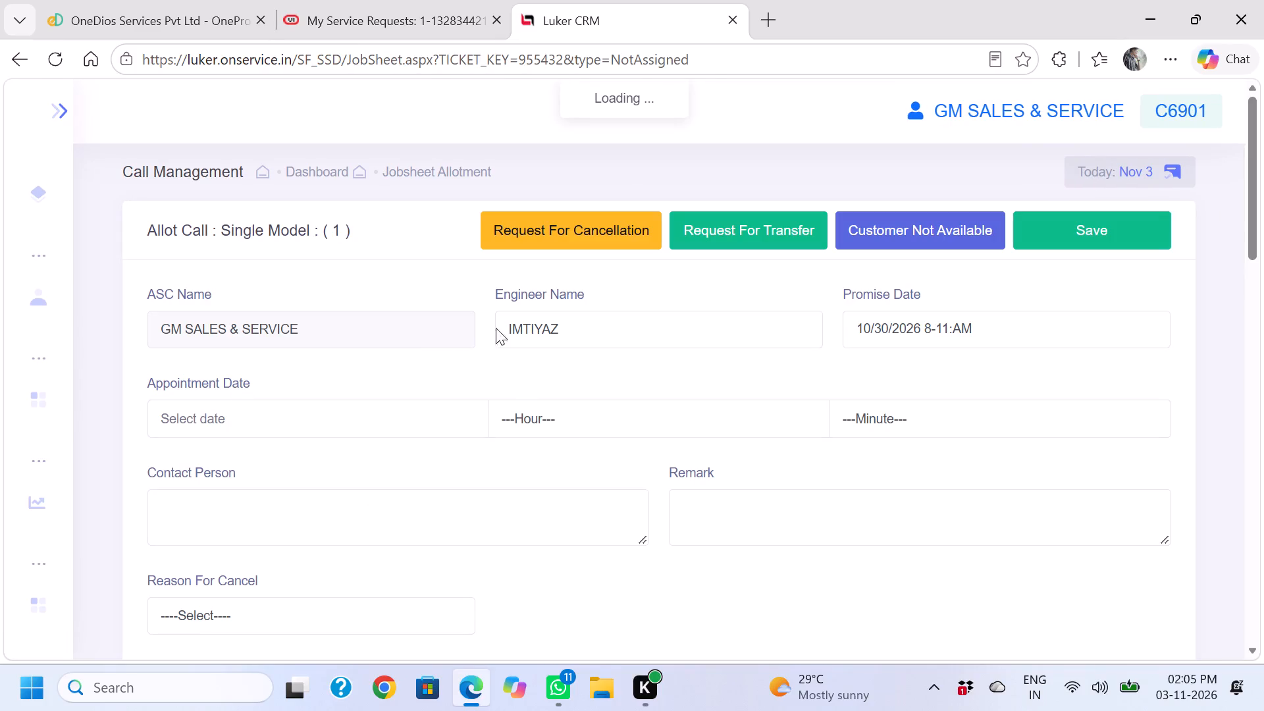
Allot the call to engineer FAKHRUDIN with an appointment on 11/03/2026 at hour 18, minute 20.
click(571, 330)
click(560, 386)
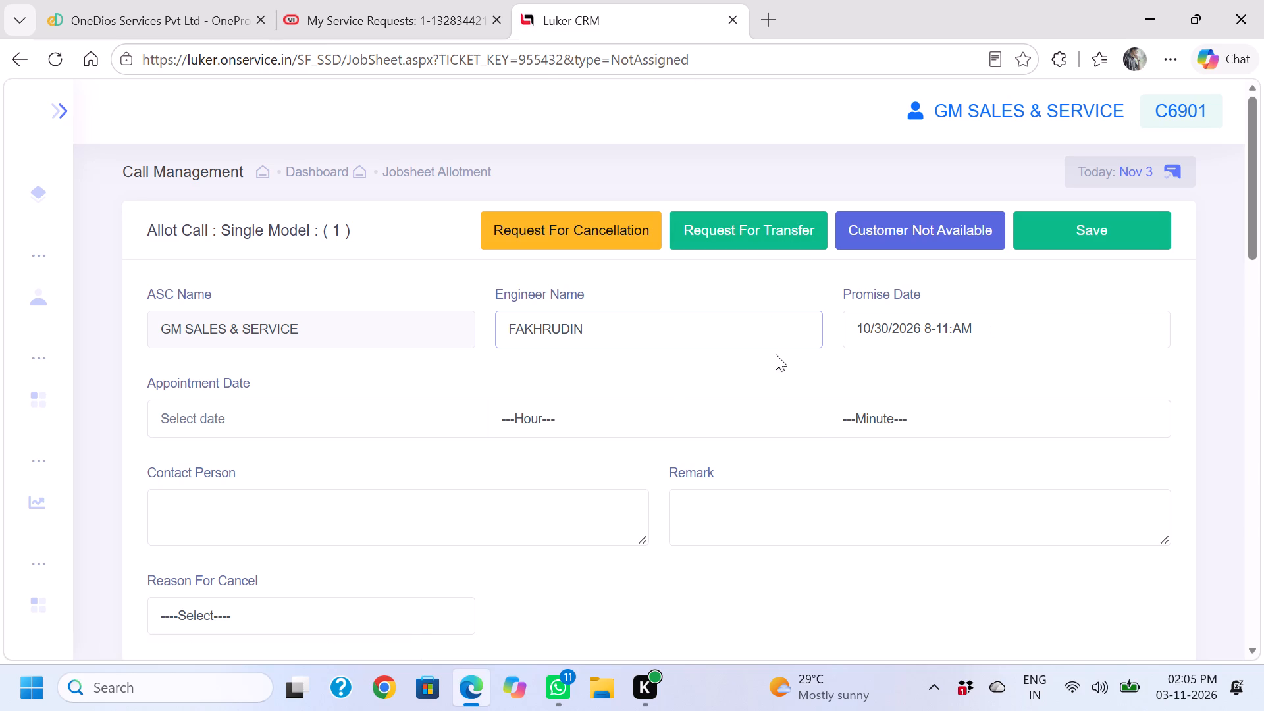
click(386, 417)
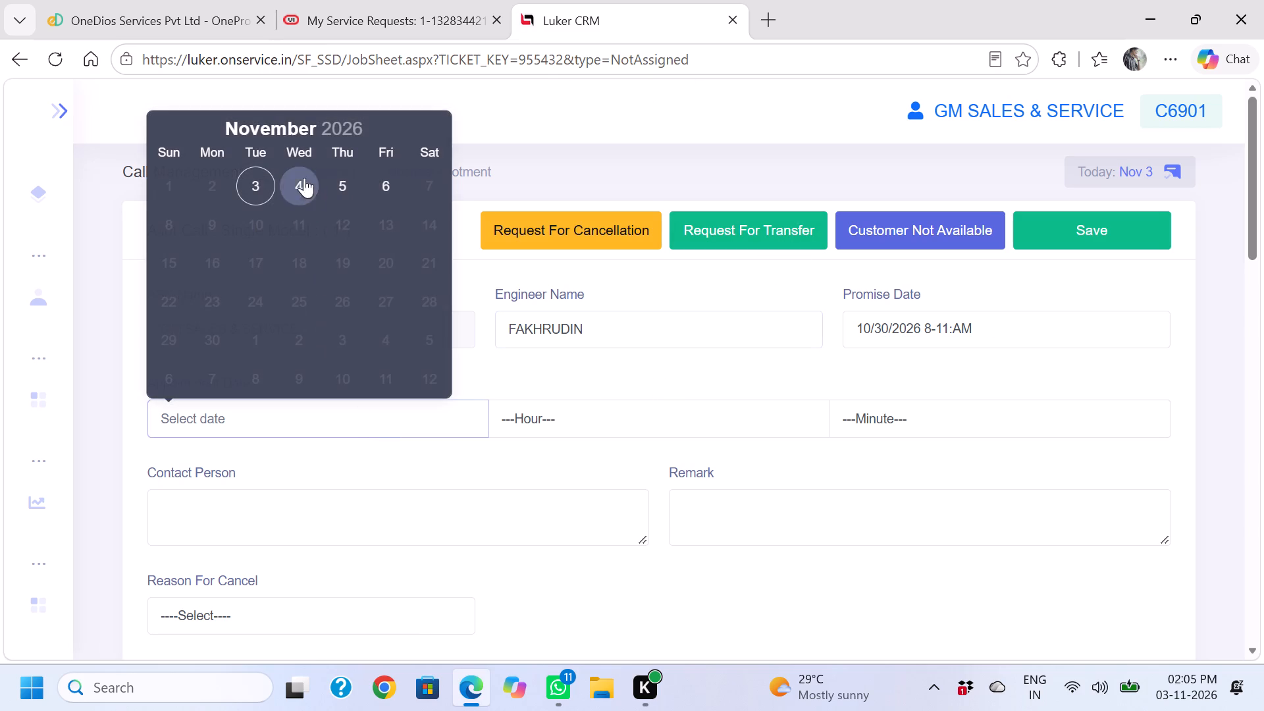
click(248, 188)
click(539, 437)
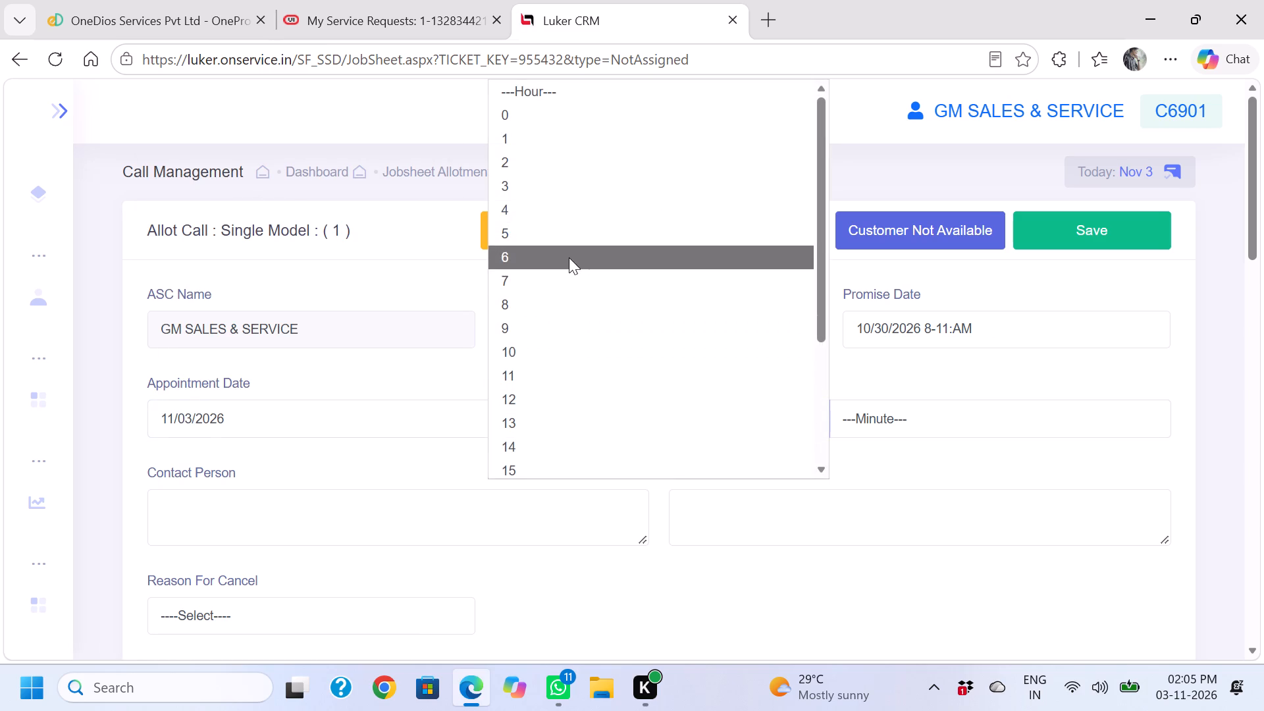
click(569, 223)
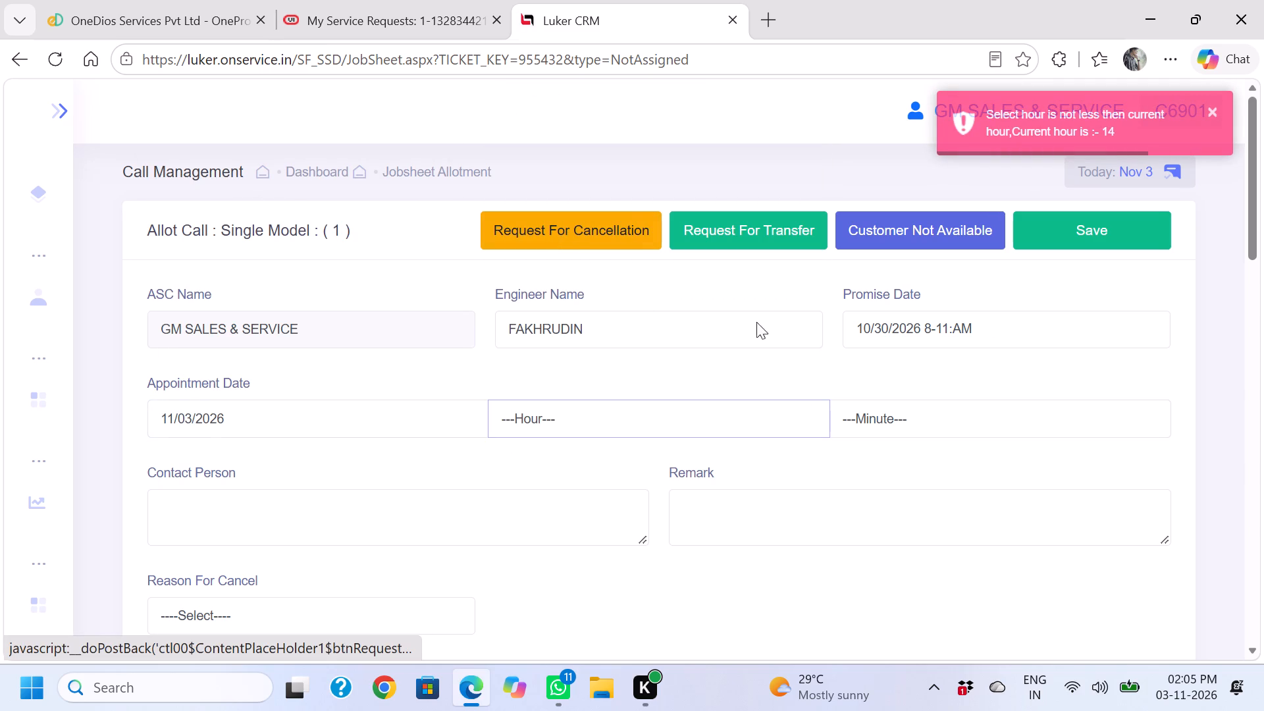
click(583, 426)
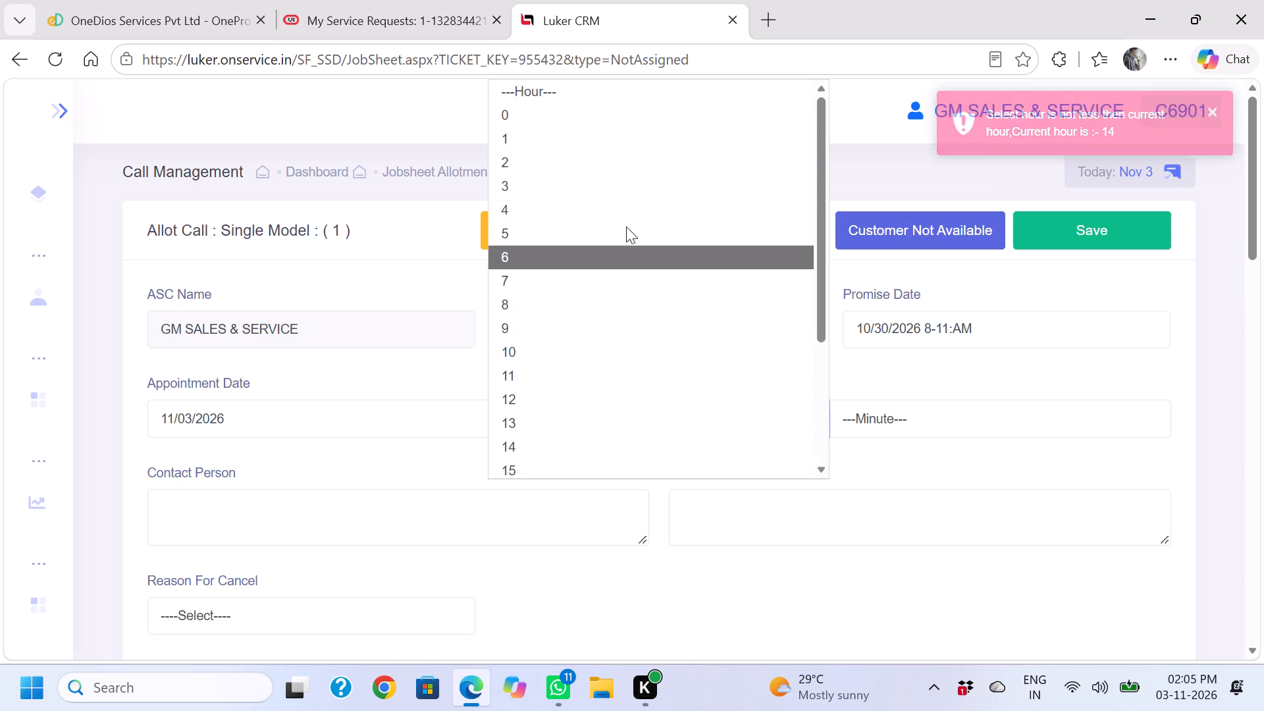
click(629, 192)
click(718, 434)
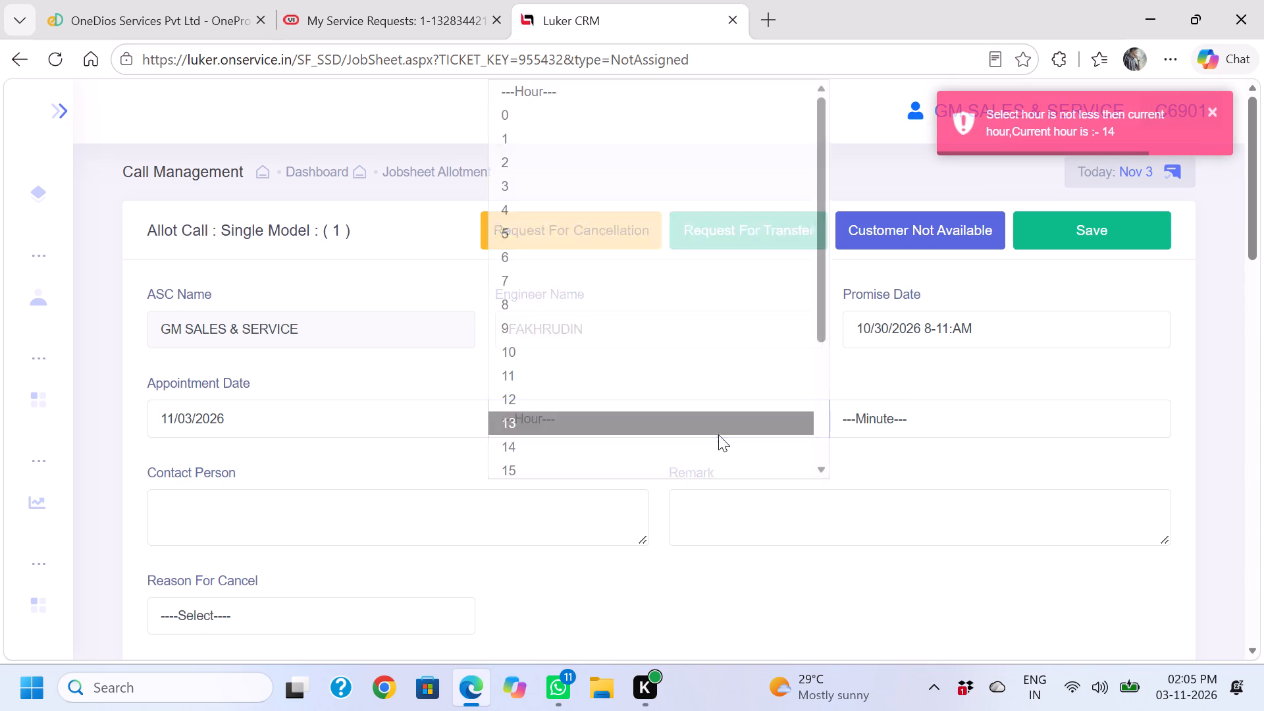
scroll(614, 423, down, 1)
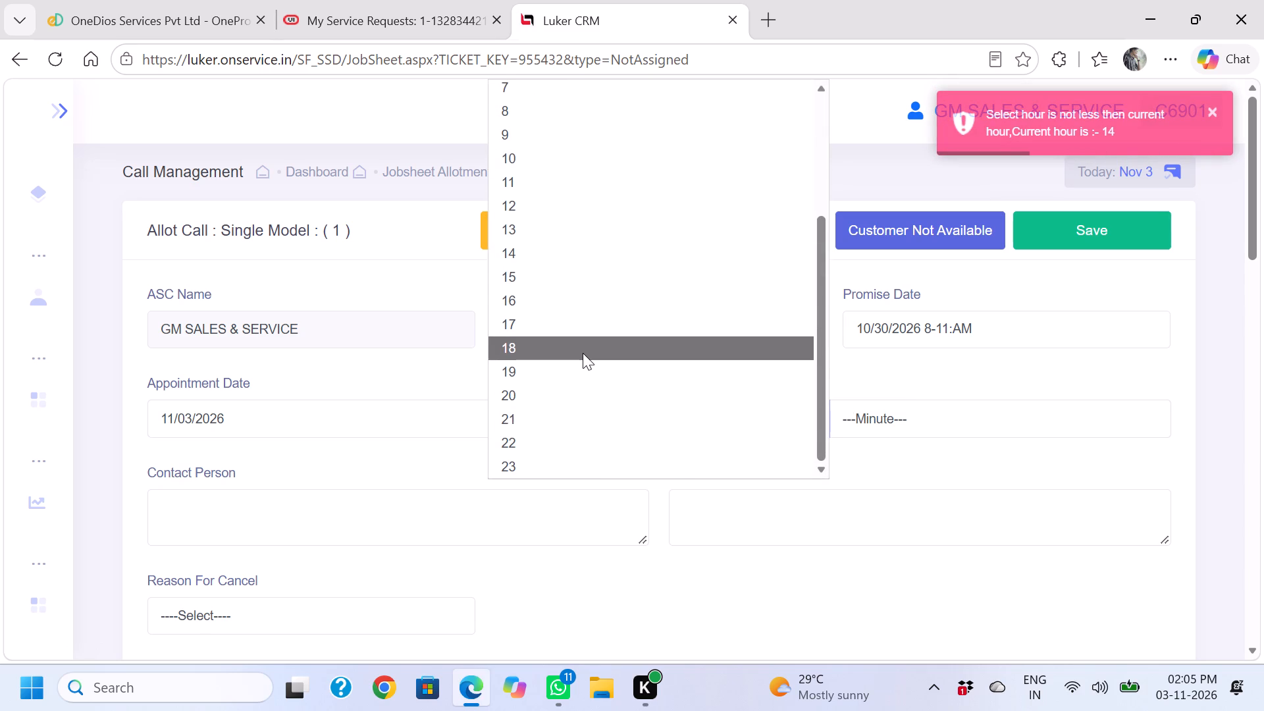
click(583, 353)
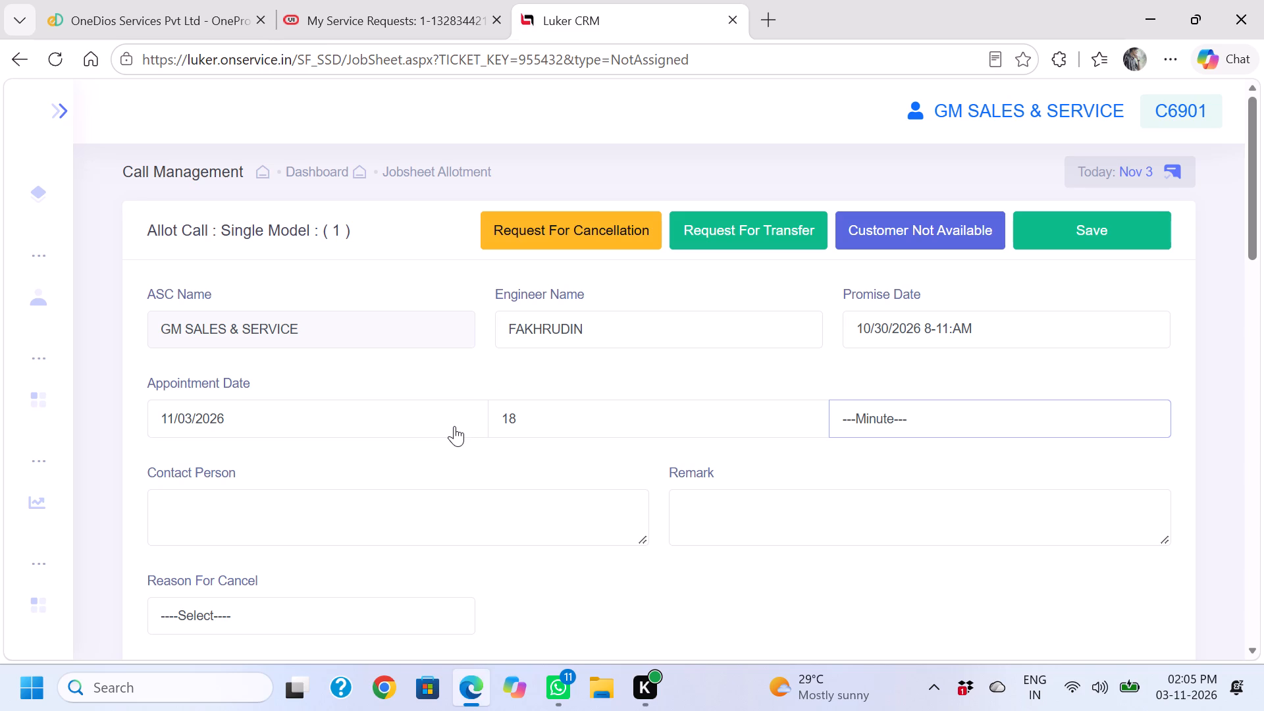
click(876, 416)
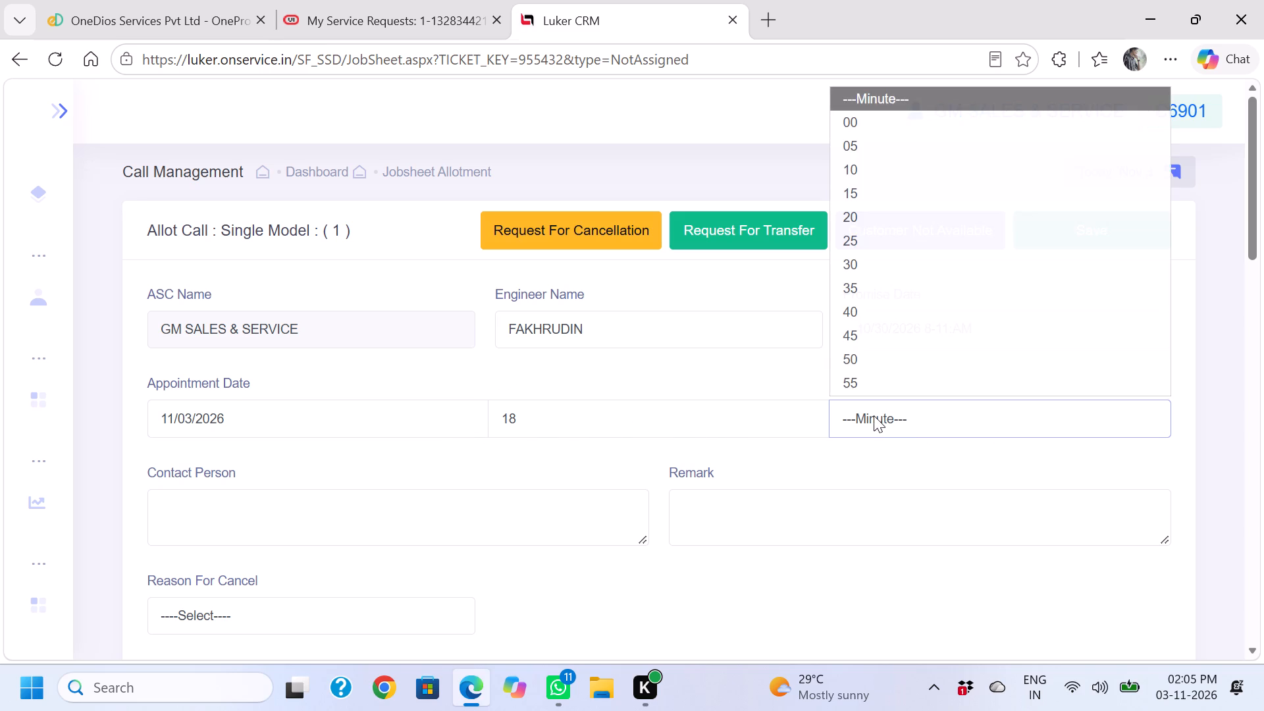
click(864, 212)
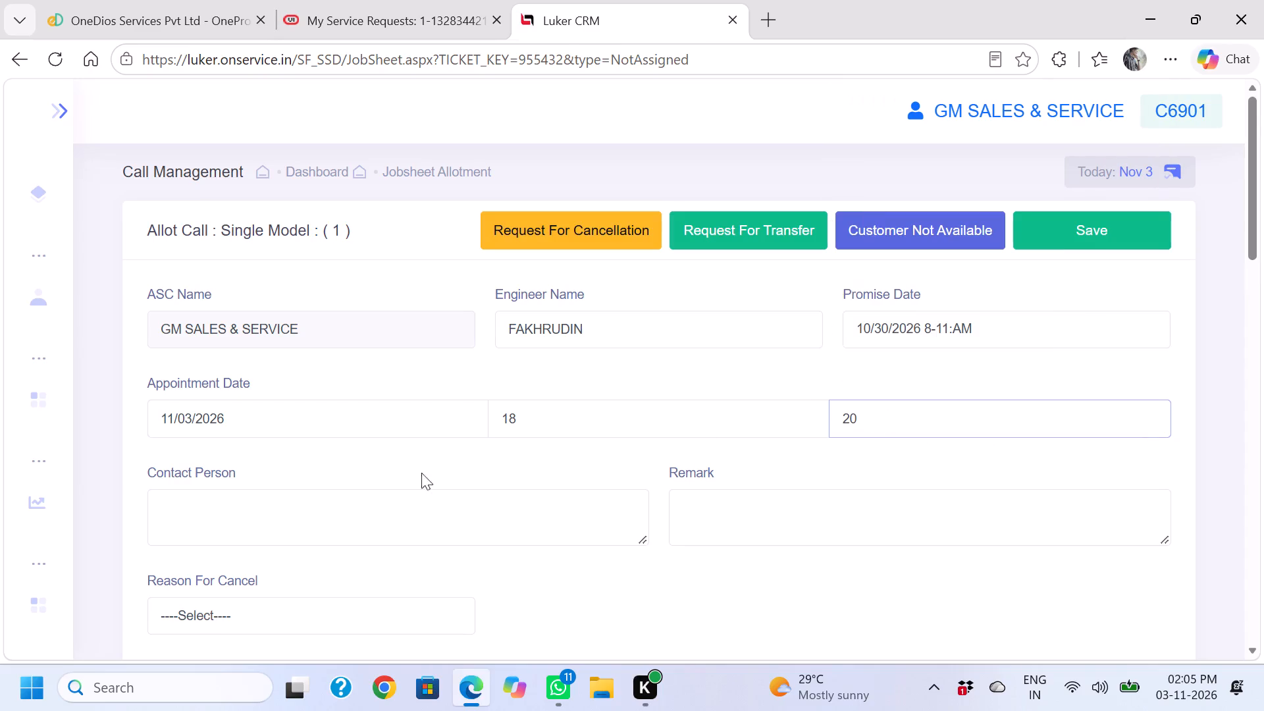
Enter OK as both the contact person and the remark, and save the call allotment.
scroll(354, 477, down, 2)
scroll(349, 339, up, 3)
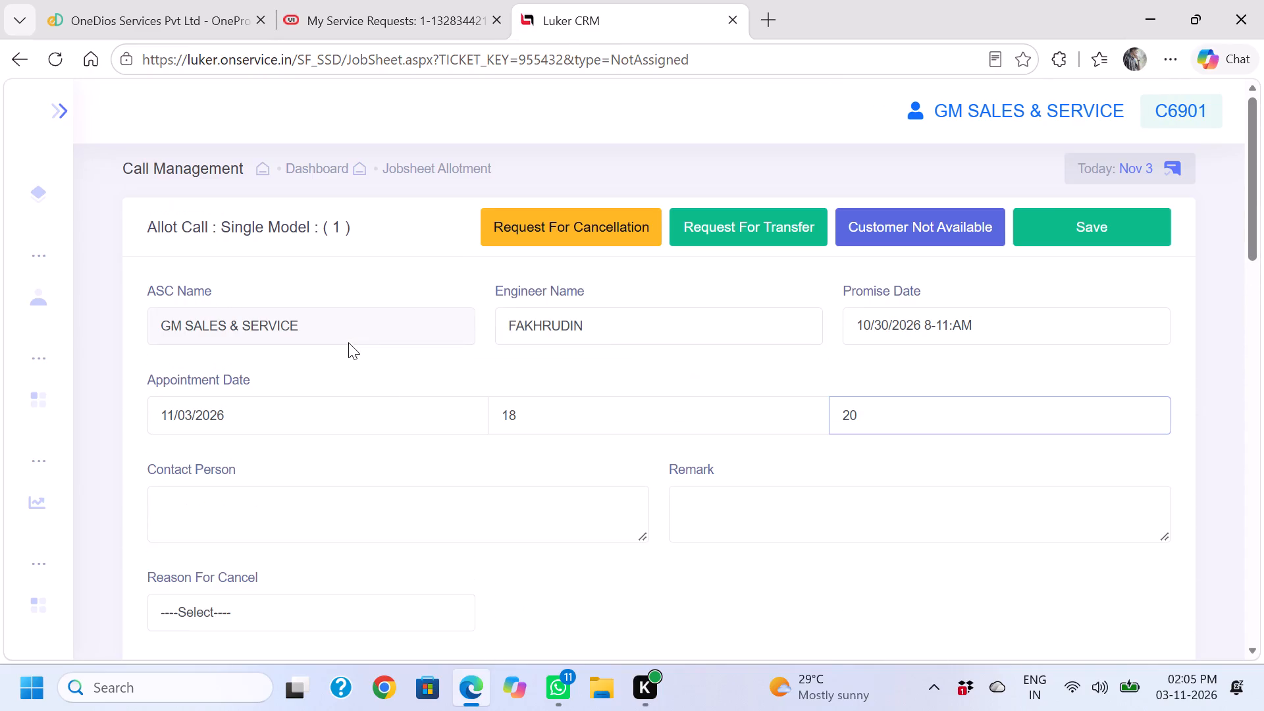
scroll(348, 342, up, 2)
click(1087, 224)
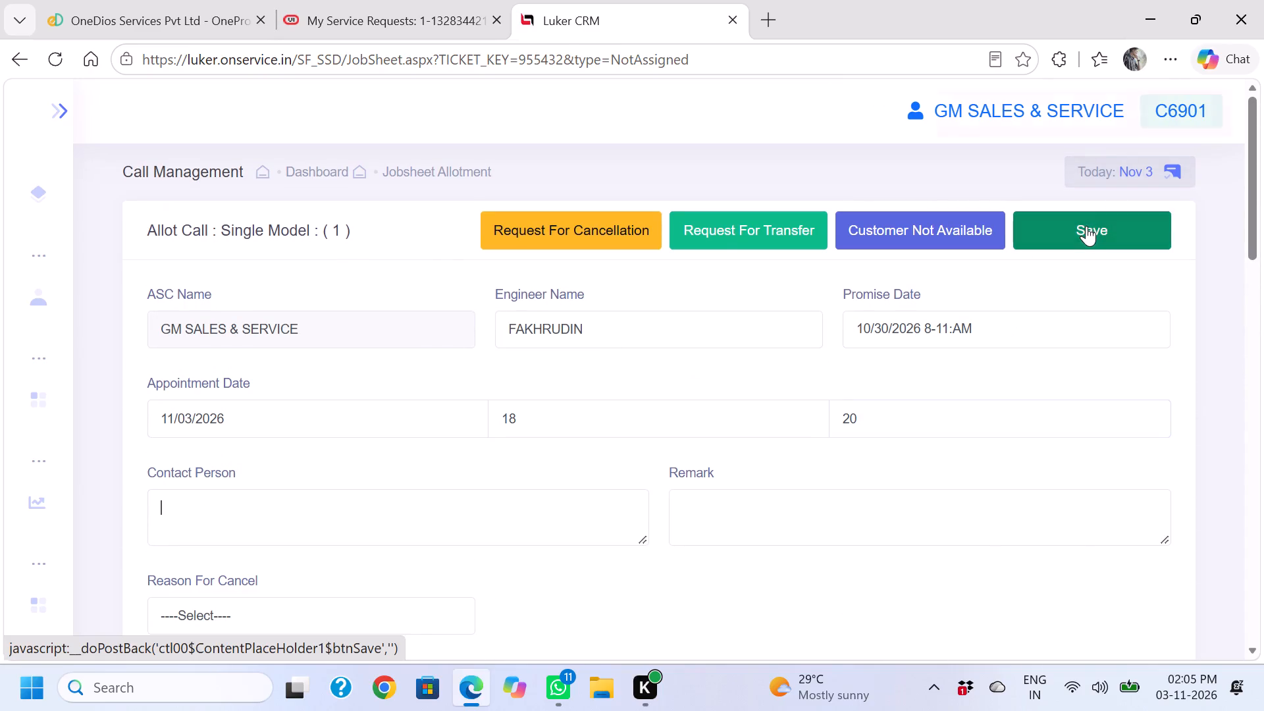
scroll(542, 464, down, 2)
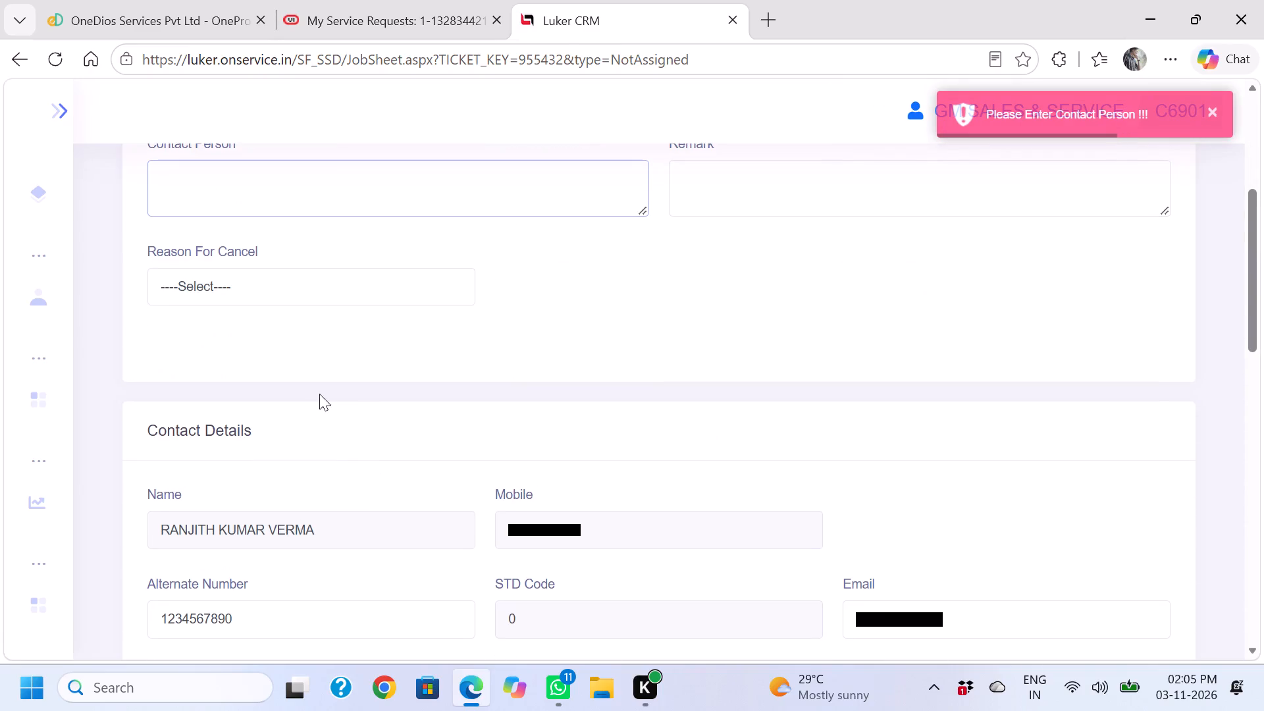
scroll(311, 344, up, 1)
text(OK)
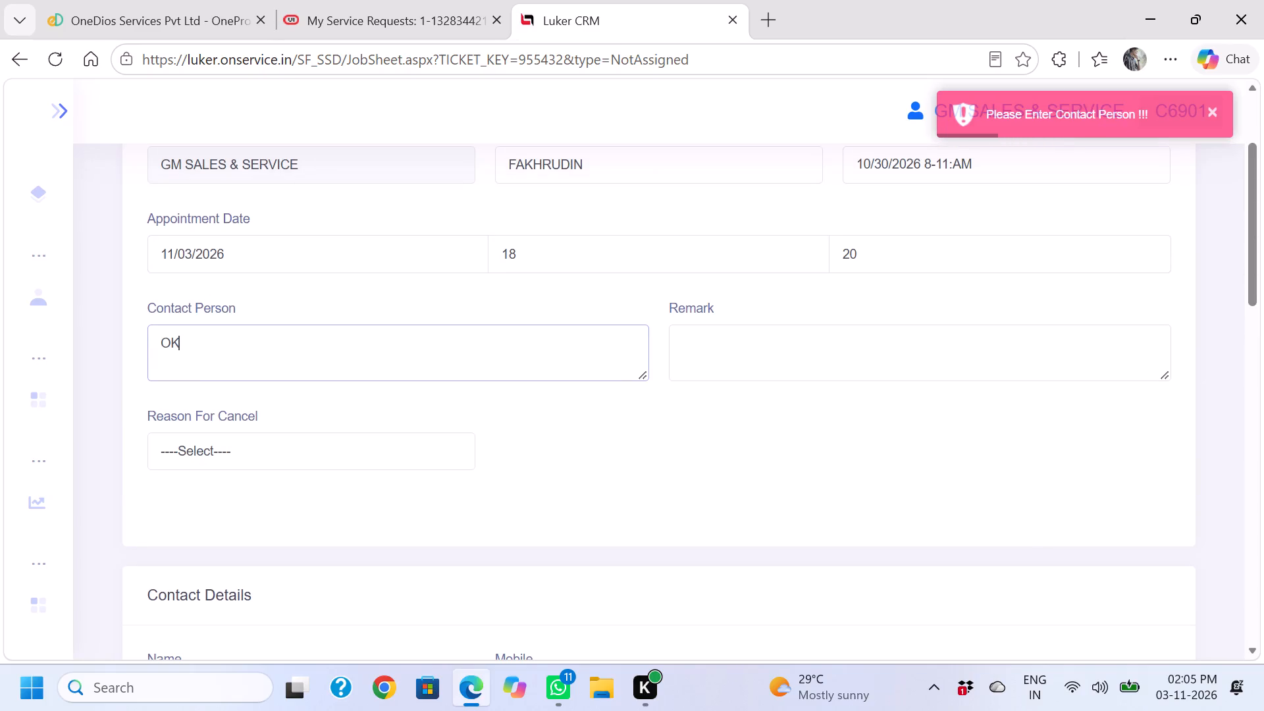
click(705, 329)
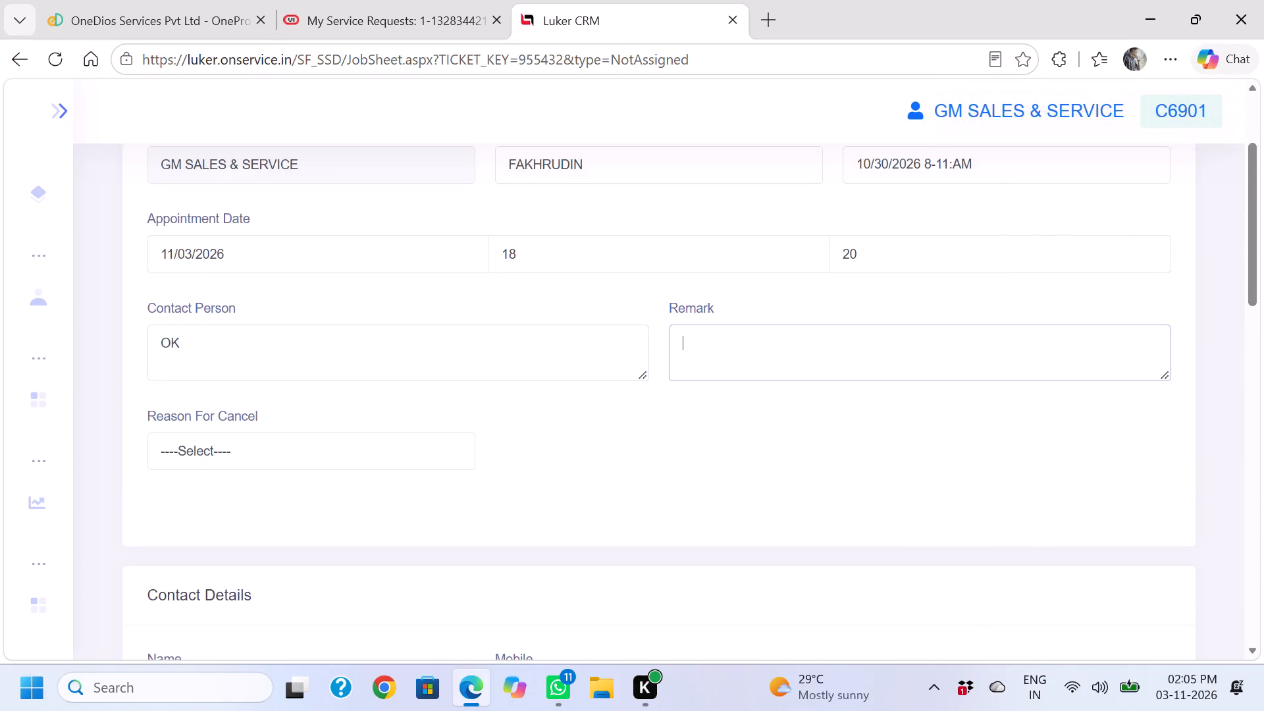
text(OK)
scroll(701, 319, up, 3)
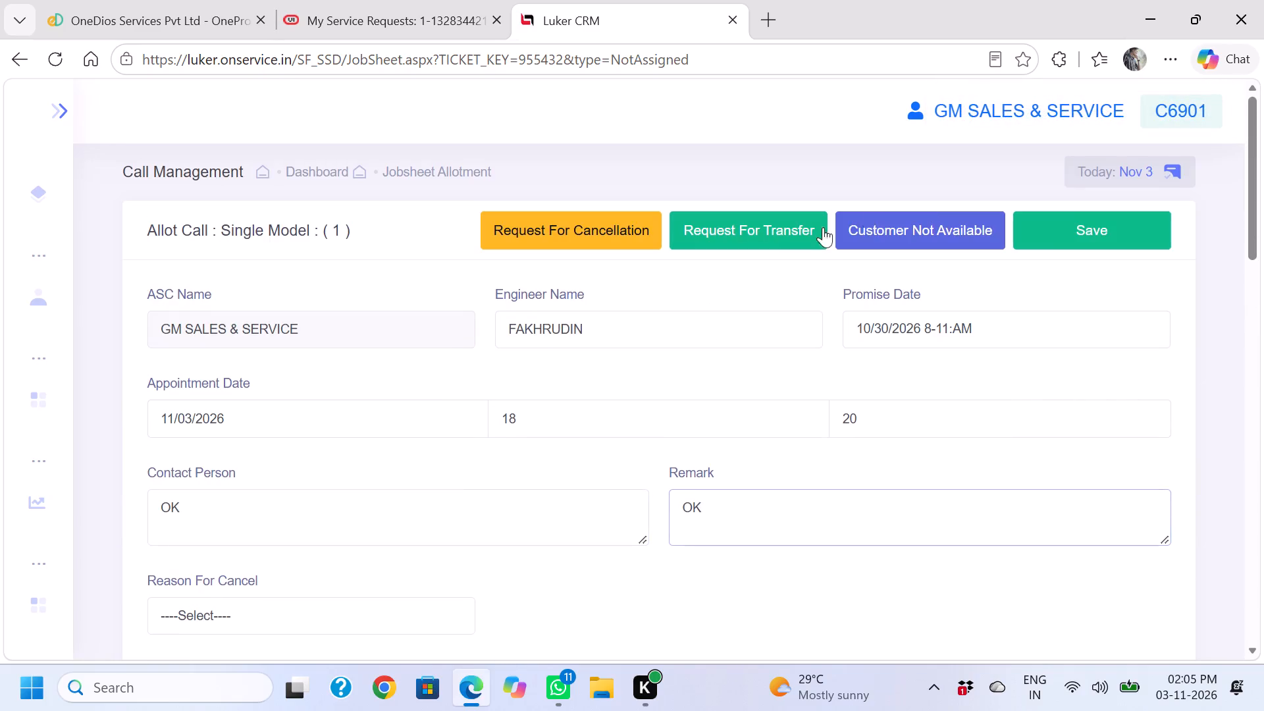
click(1082, 220)
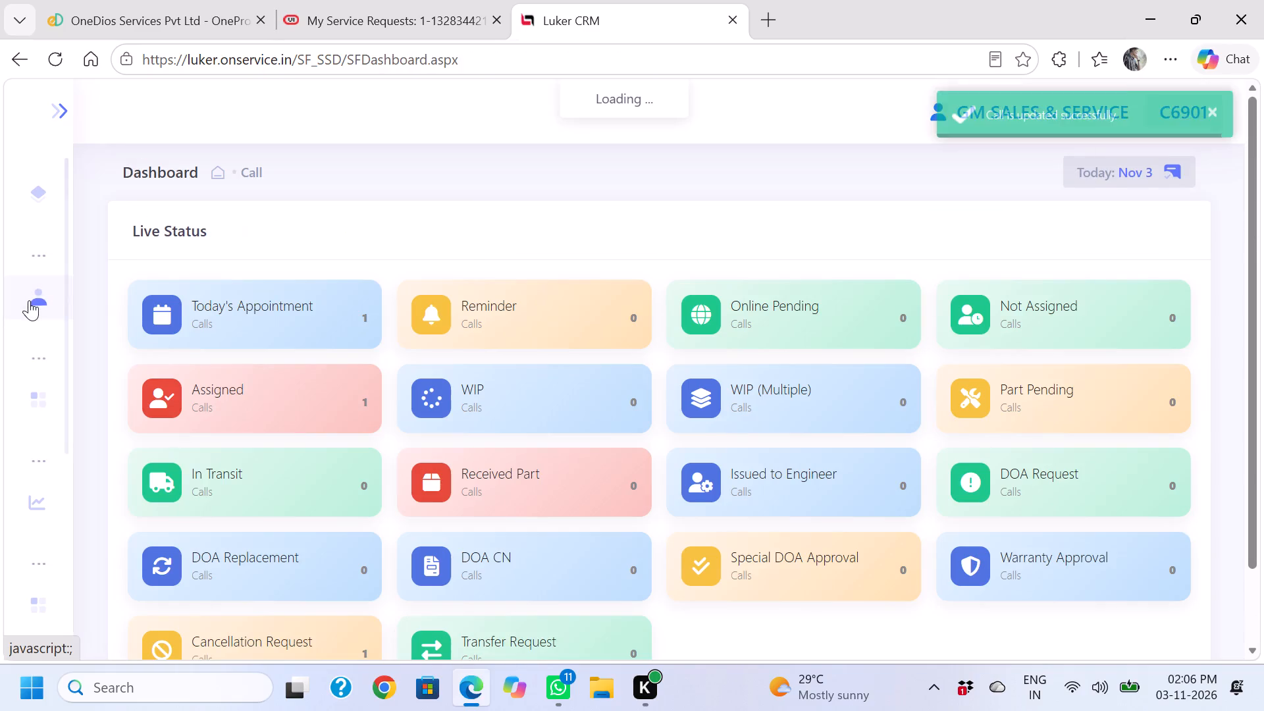
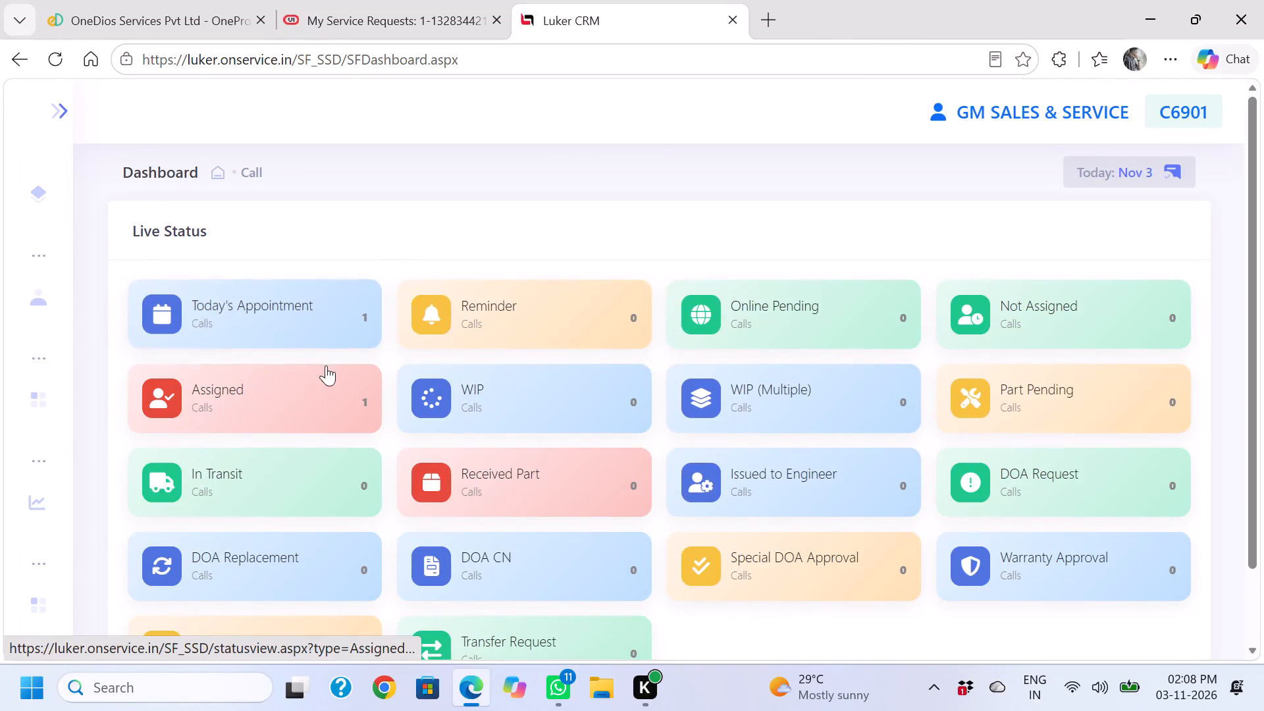
Open the list of Assigned calls from the Live Status dashboard.
click(319, 391)
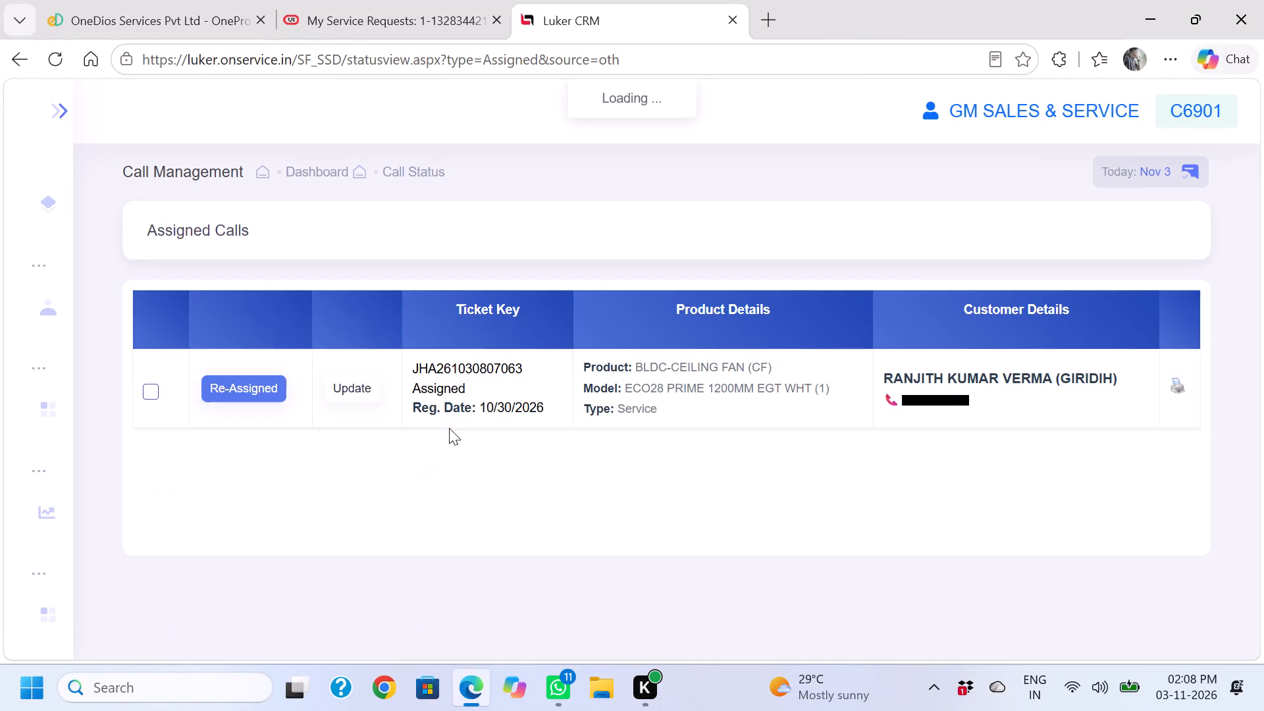